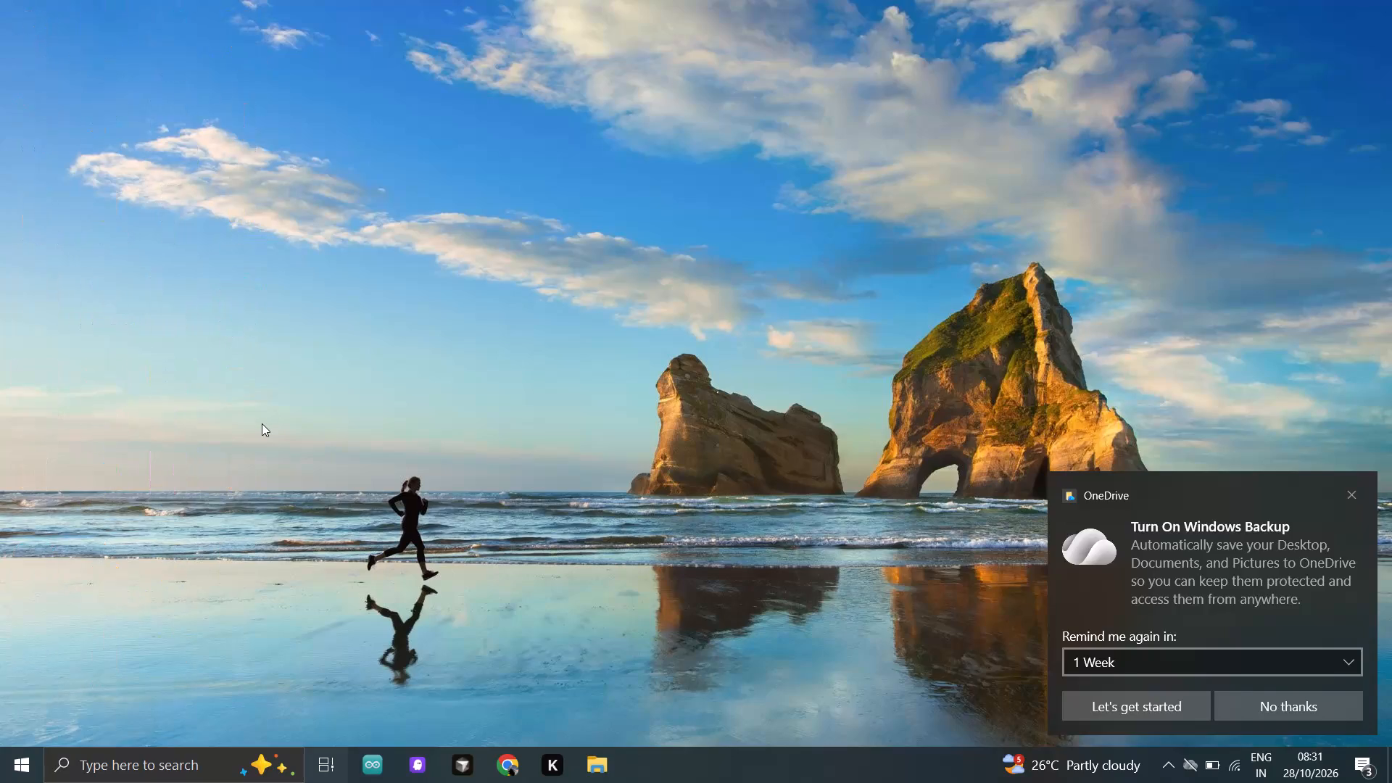
# Start Word 2013, open the recent report IoT_Project Name_Report-NYS (1), and dismiss the OneDrive backup notification.
pyautogui.scroll(3, 262, 423)
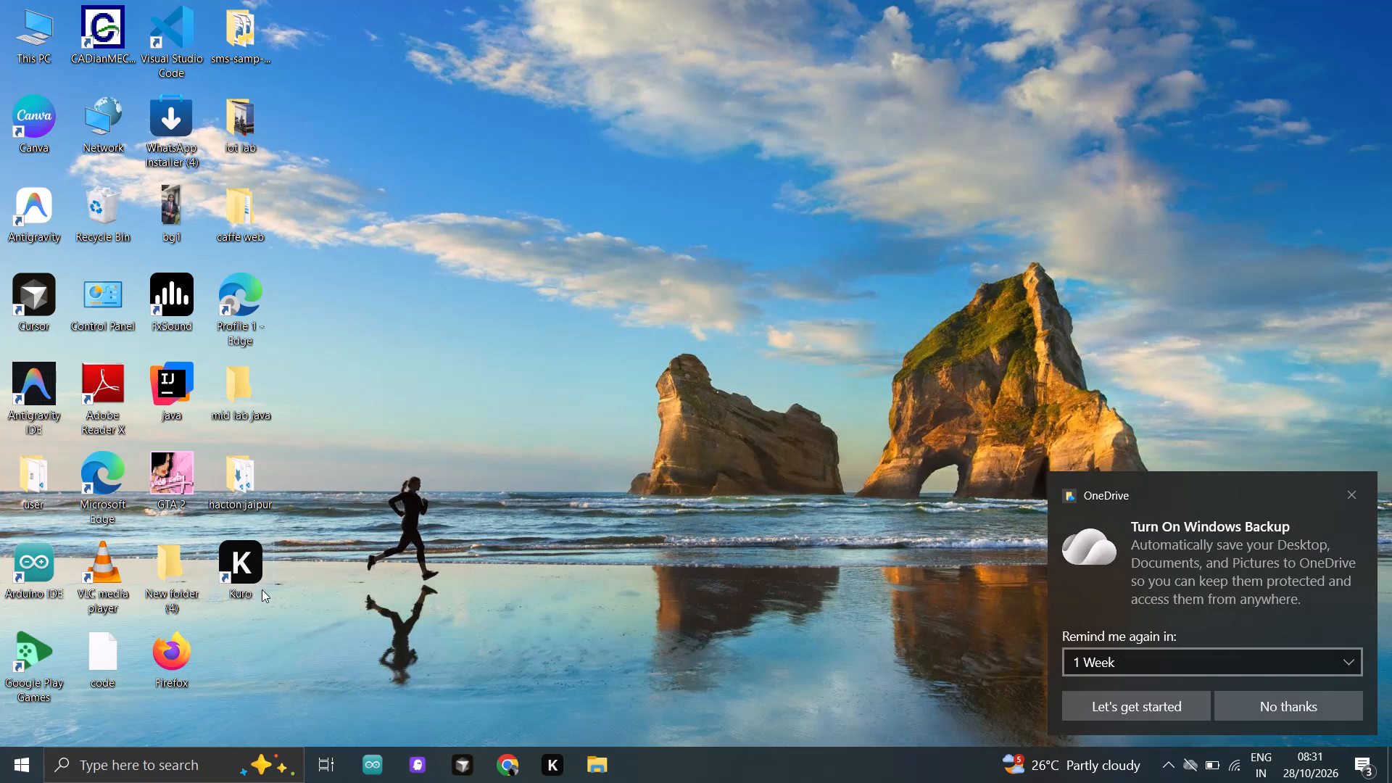
pyautogui.click(104, 774)
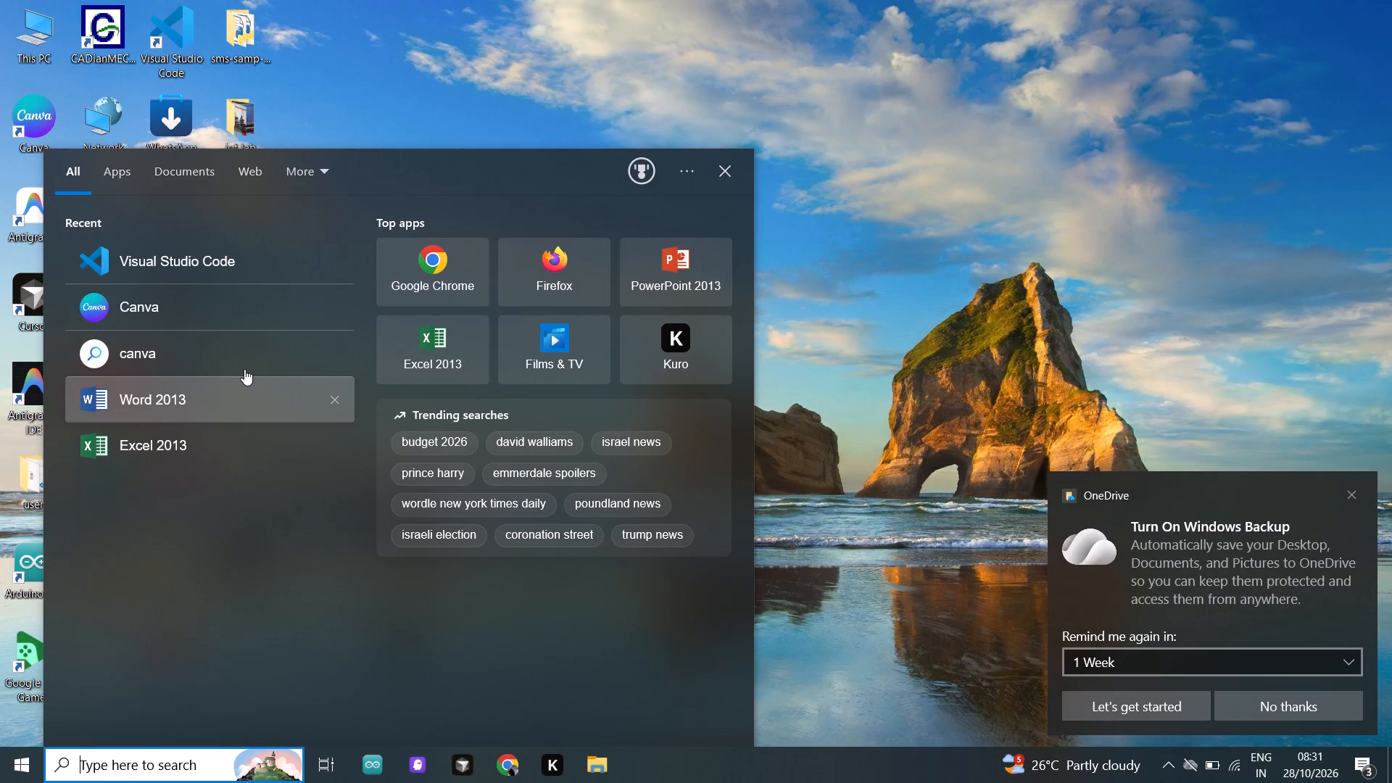
pyautogui.doubleClick(233, 392)
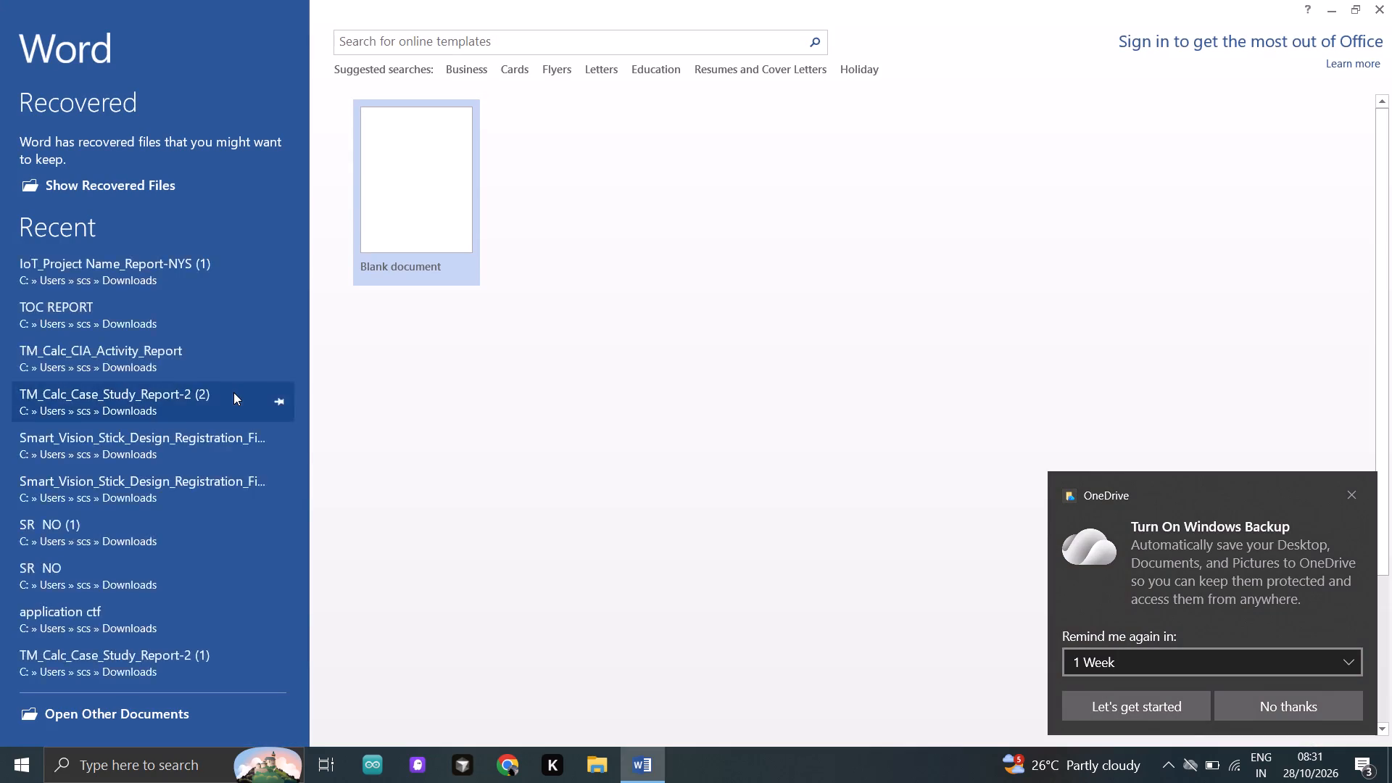
pyautogui.doubleClick(154, 255)
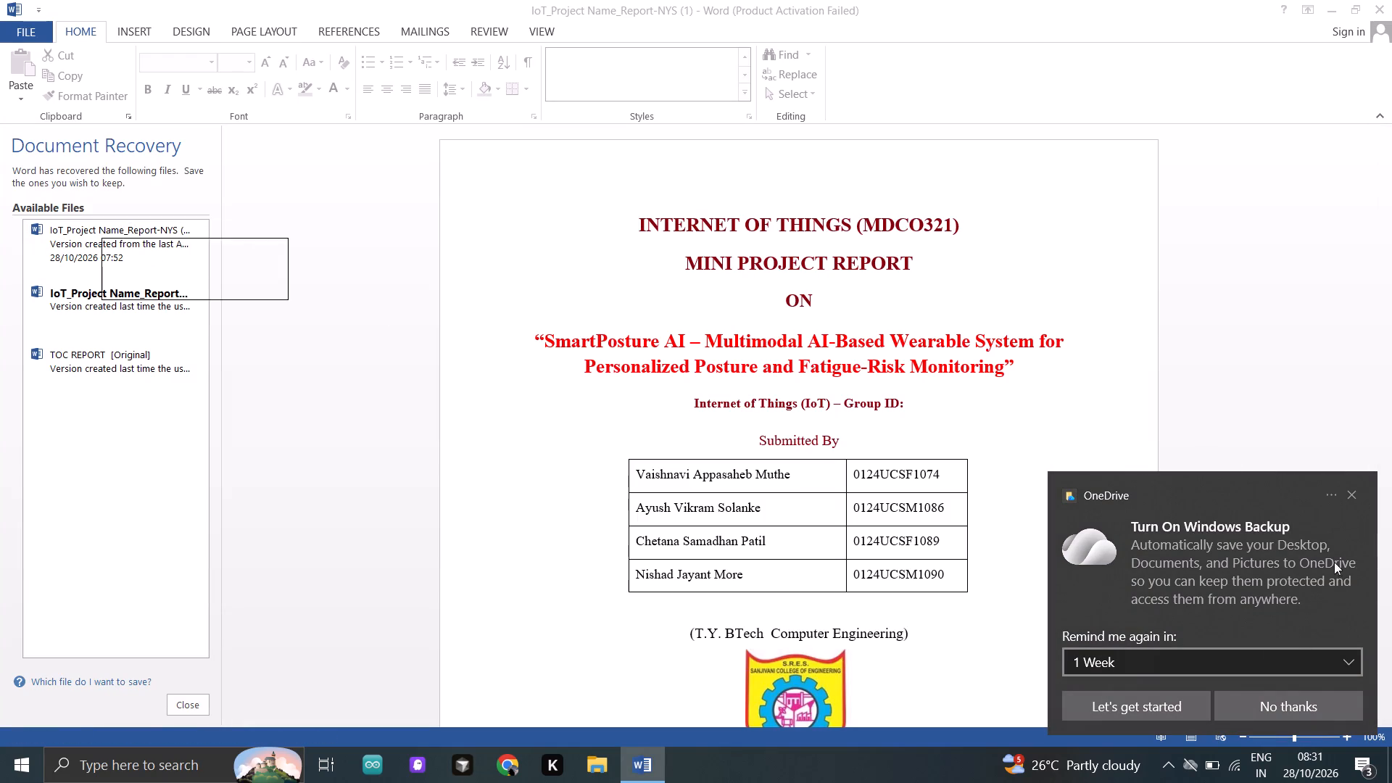
pyautogui.click(1356, 494)
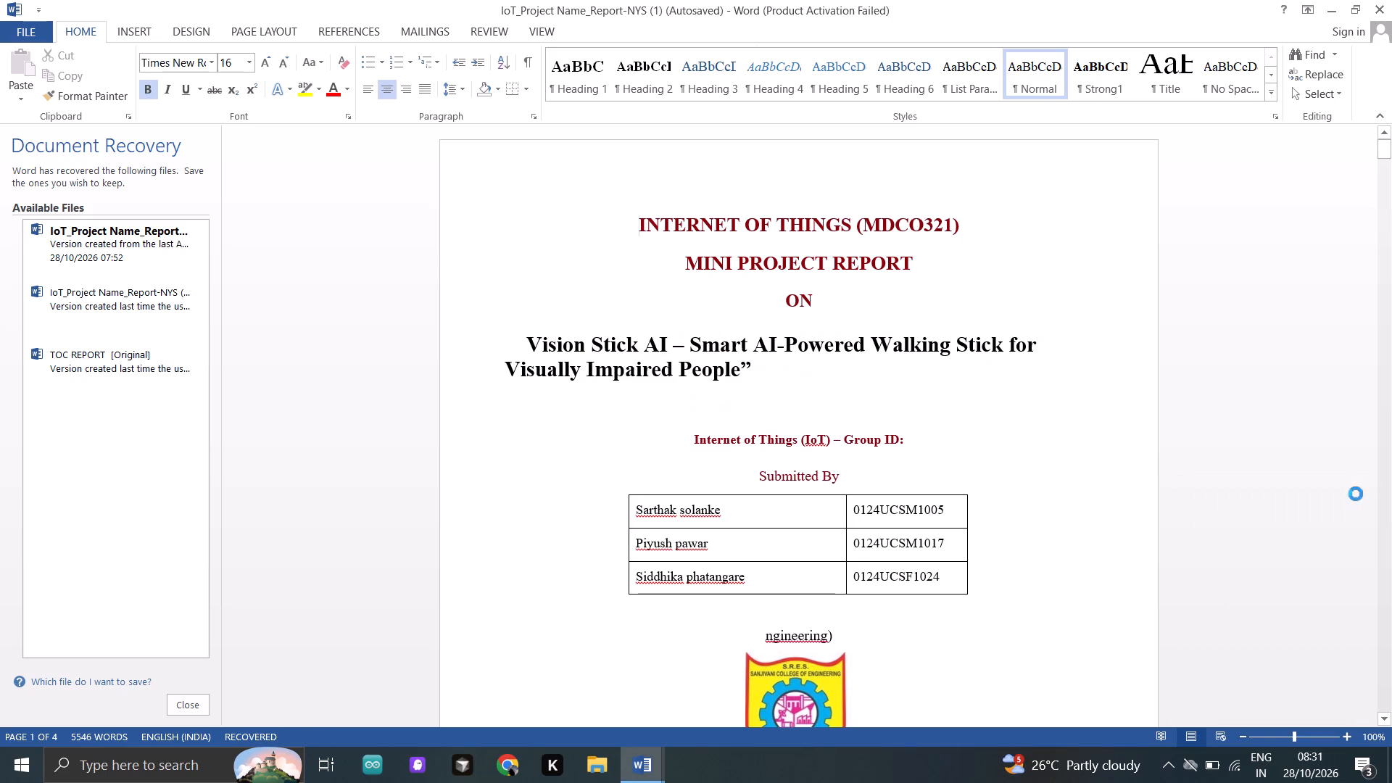
# Dismiss the activation wizard and add the missing first letter so the line above the cover-page logo reads "Engineering)".
pyautogui.scroll(-2, 1314, 537)
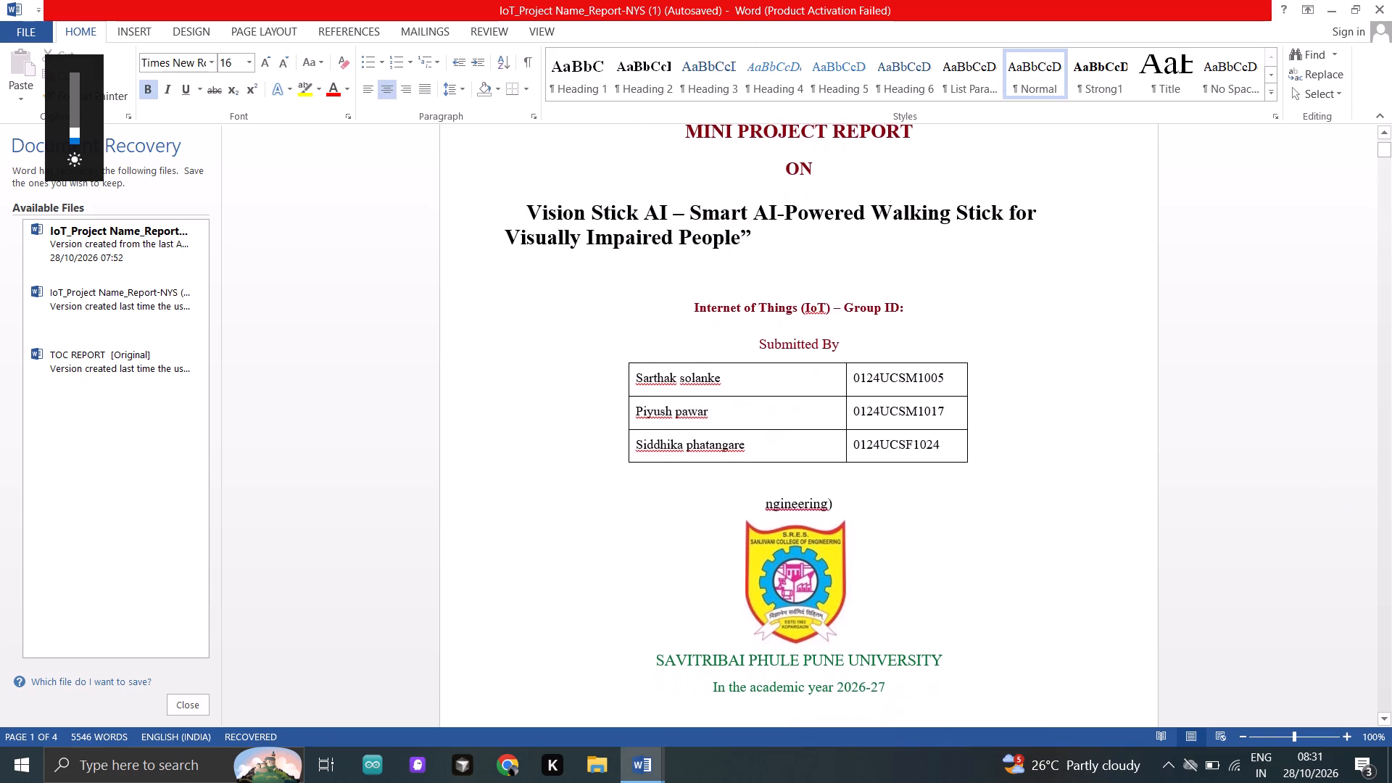
pyautogui.scroll(-1, 1185, 460)
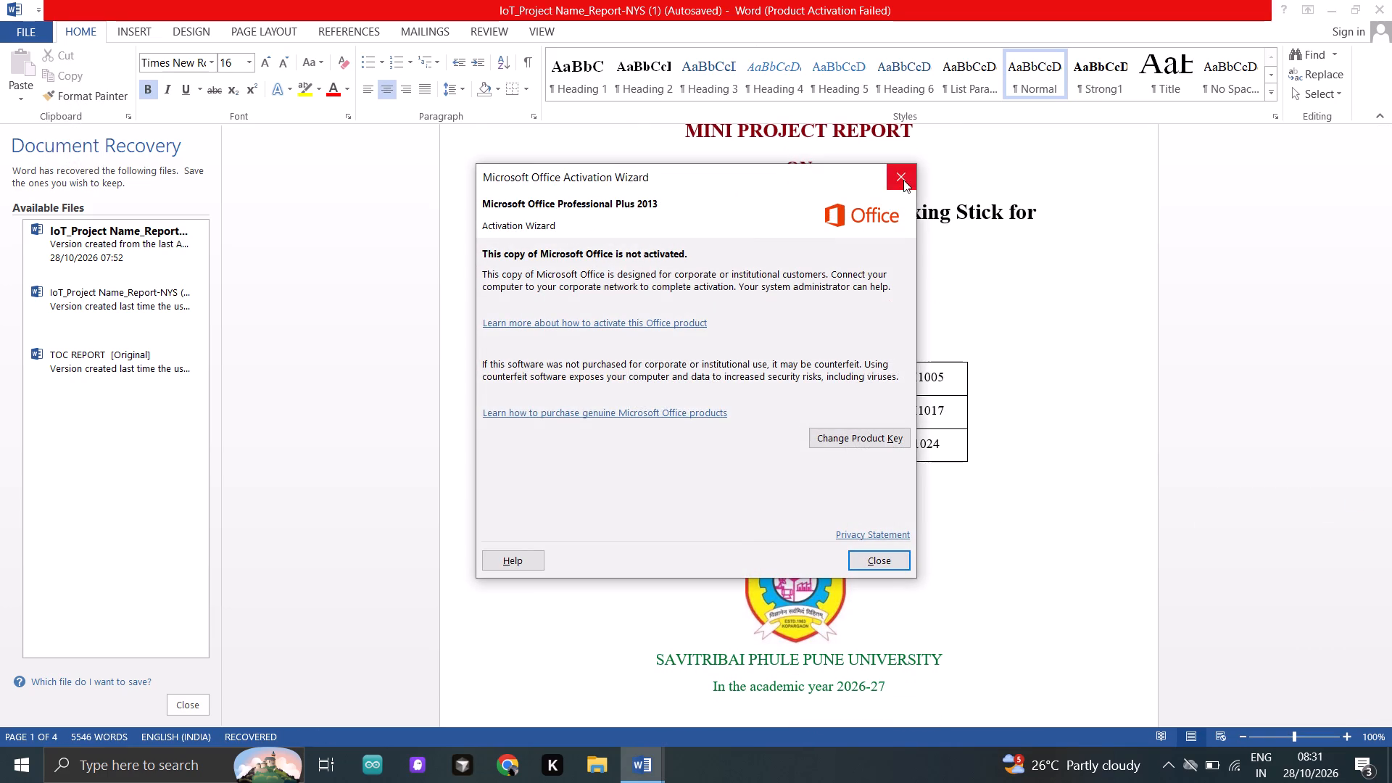
pyautogui.click(903, 180)
pyautogui.click(766, 509)
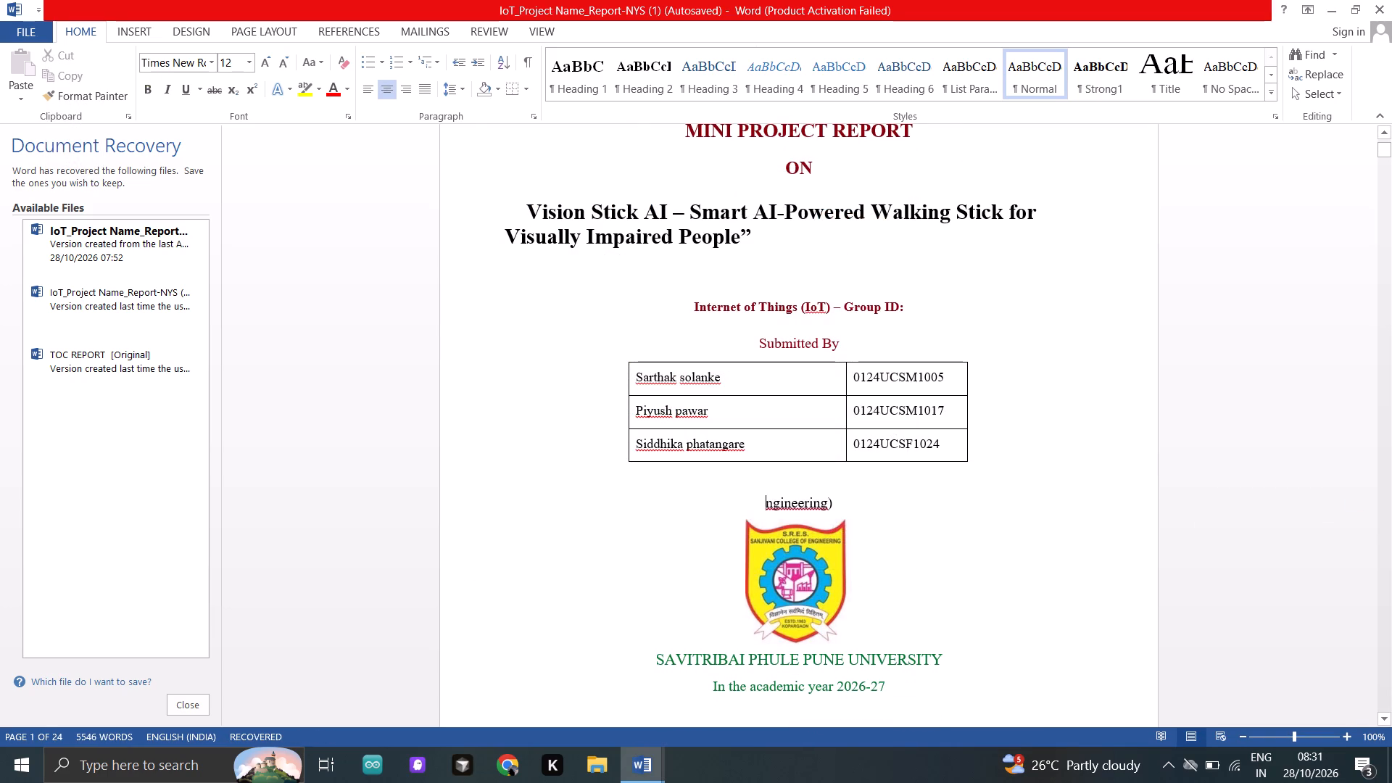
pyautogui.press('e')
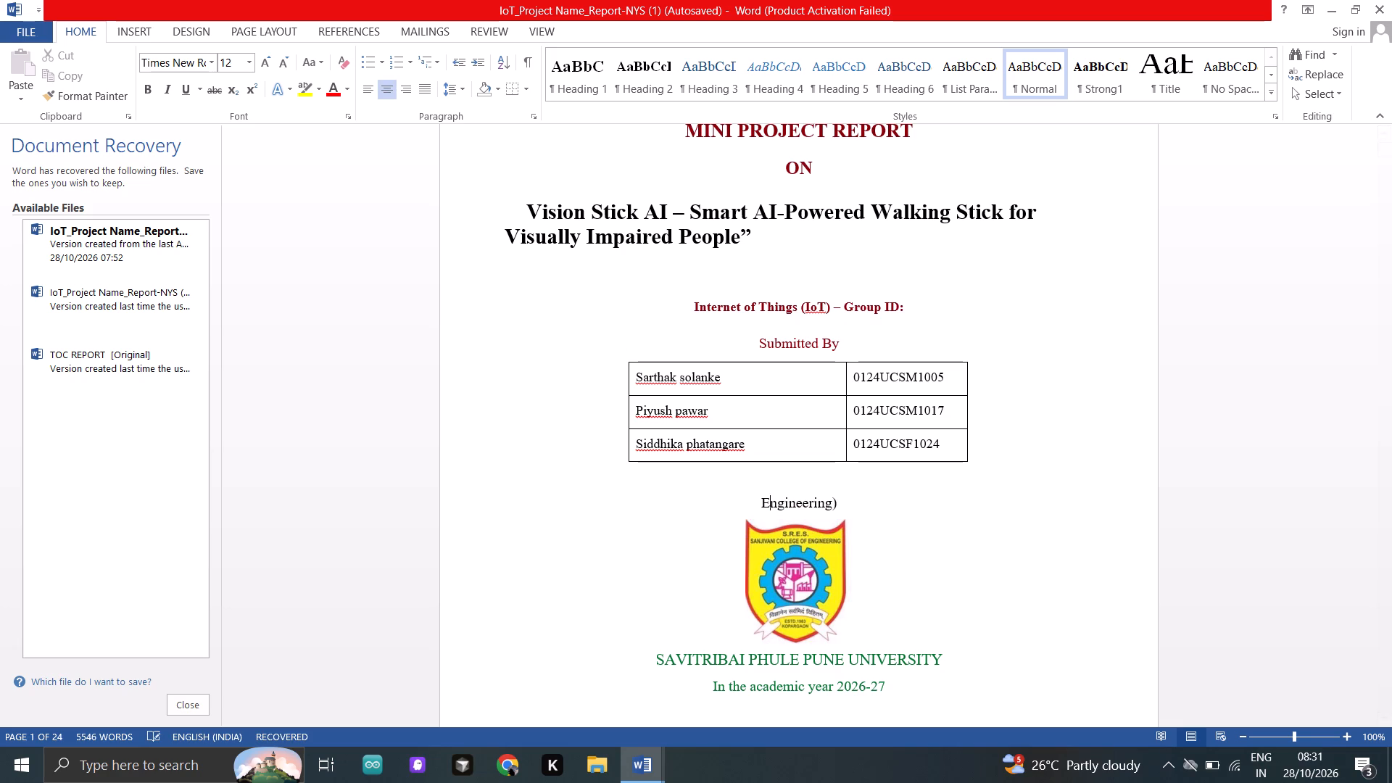
pyautogui.click(849, 560)
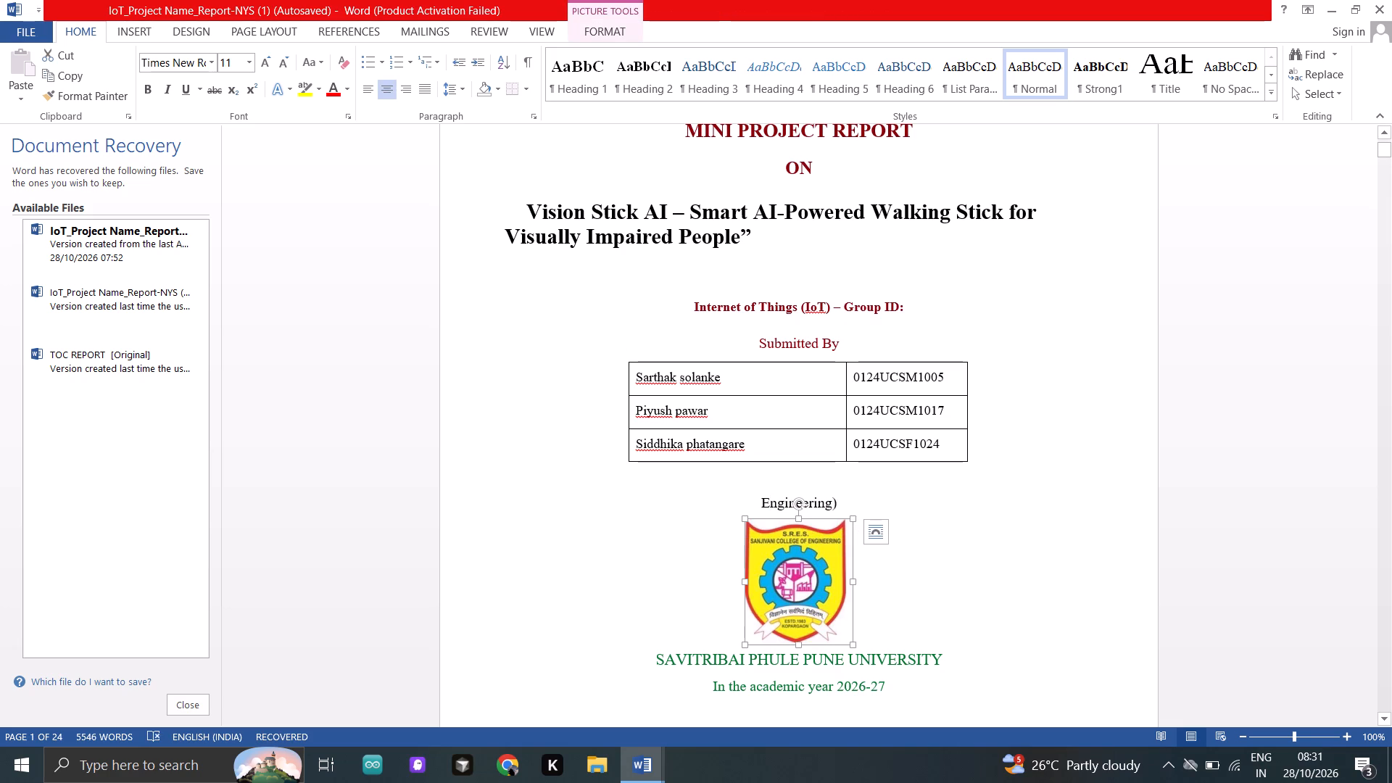
pyautogui.click(887, 550)
# Replace the indentation before HOD on the HOD and DIRECTOR line above the DECLARATION heading with ten spaces.
pyautogui.scroll(-4, 887, 550)
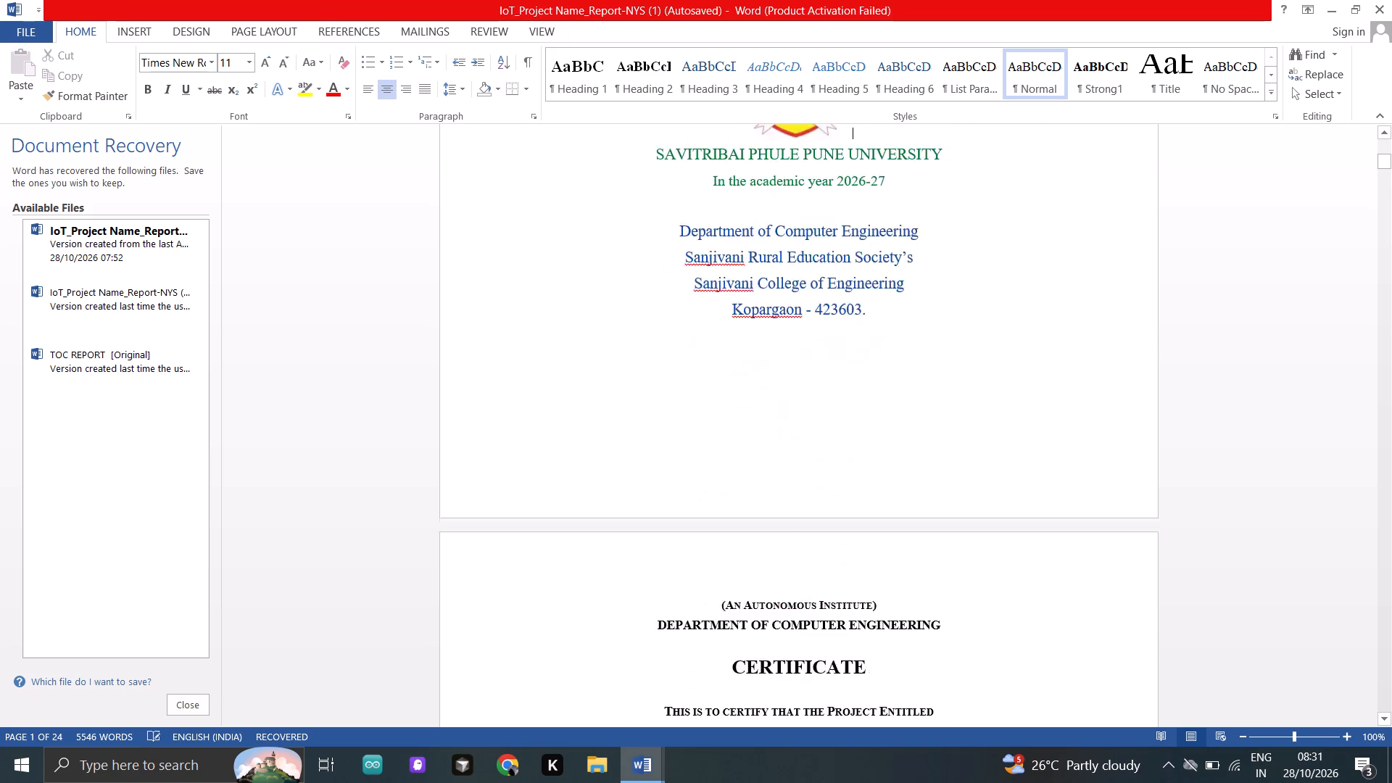
pyautogui.scroll(-2, 887, 550)
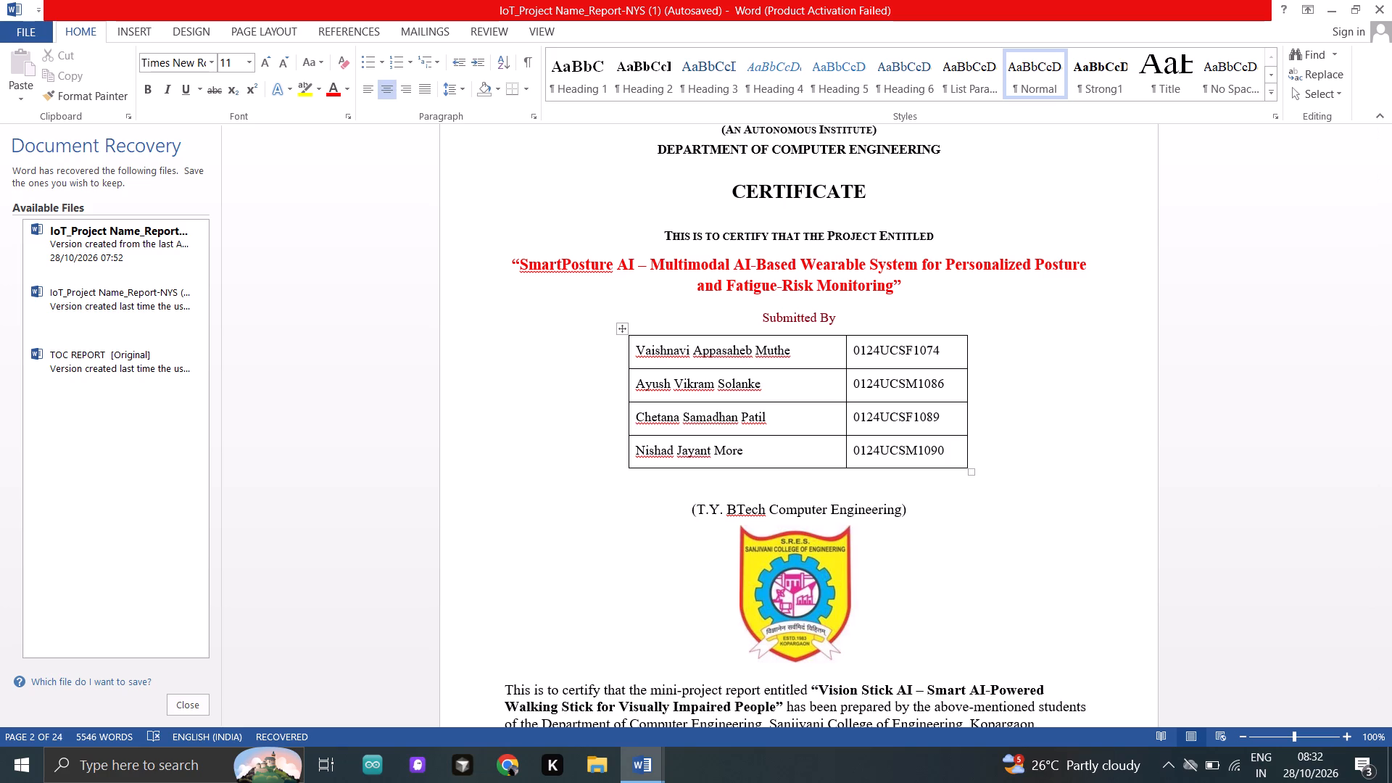
pyautogui.scroll(-7, 887, 550)
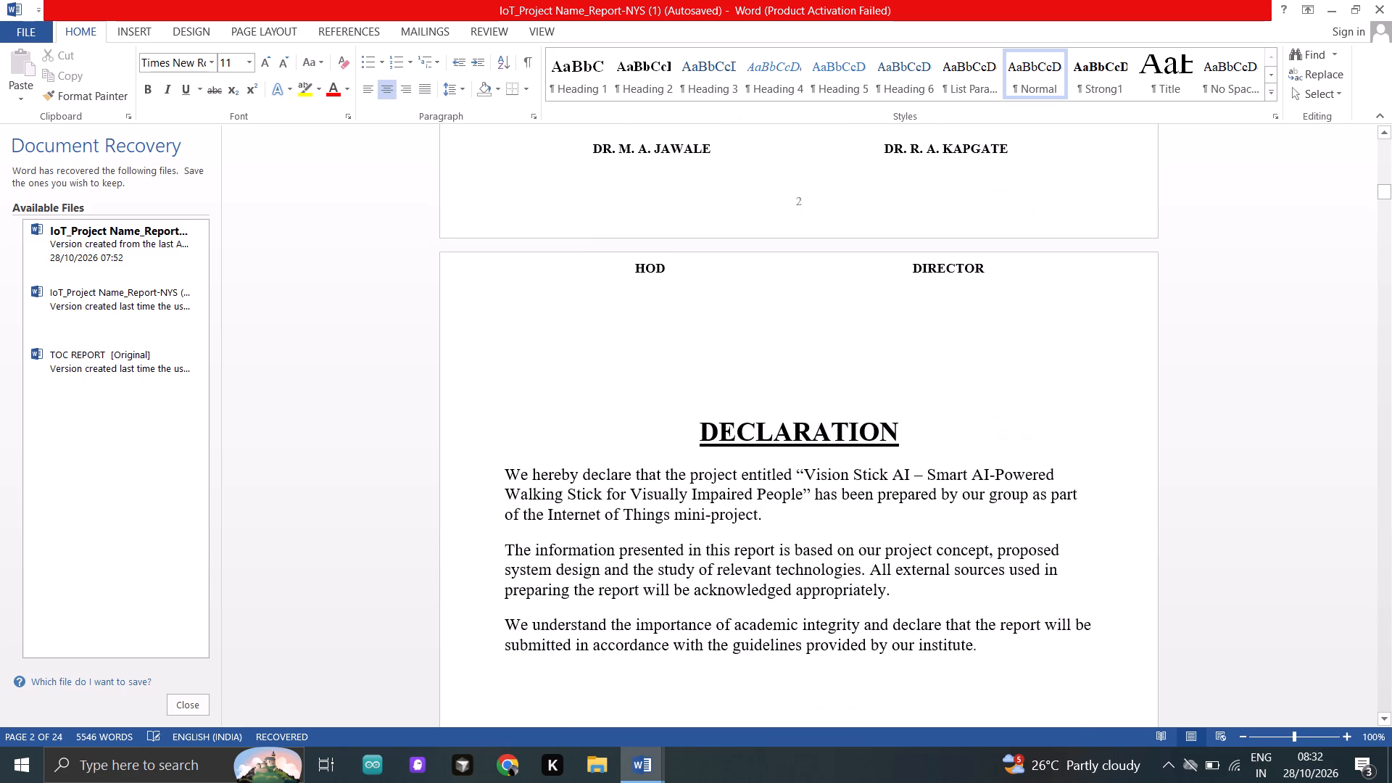
pyautogui.click(631, 286)
pyautogui.click(636, 271)
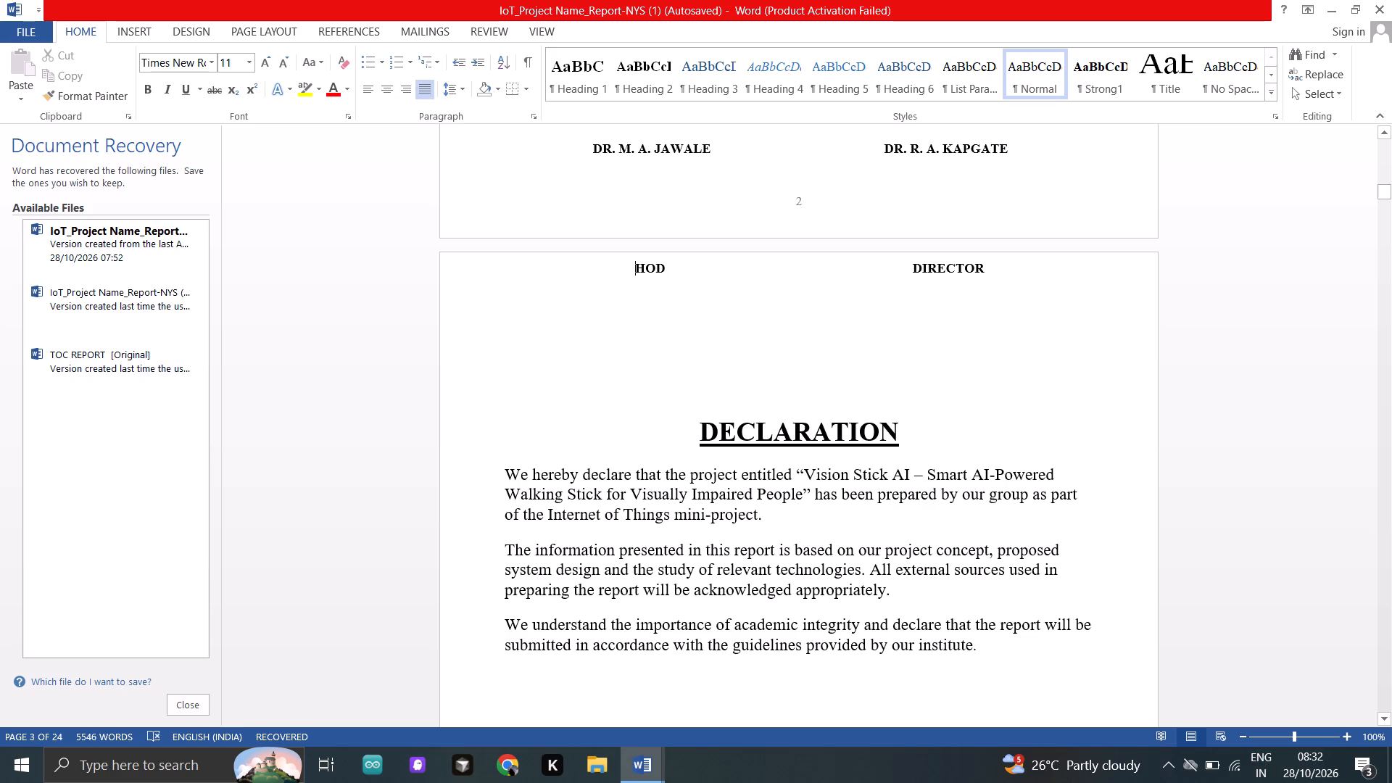
pyautogui.press('BackSpace')
pyautogui.press('BackSpace')
pyautogui.press('BackSpace')
pyautogui.press('BackSpace')
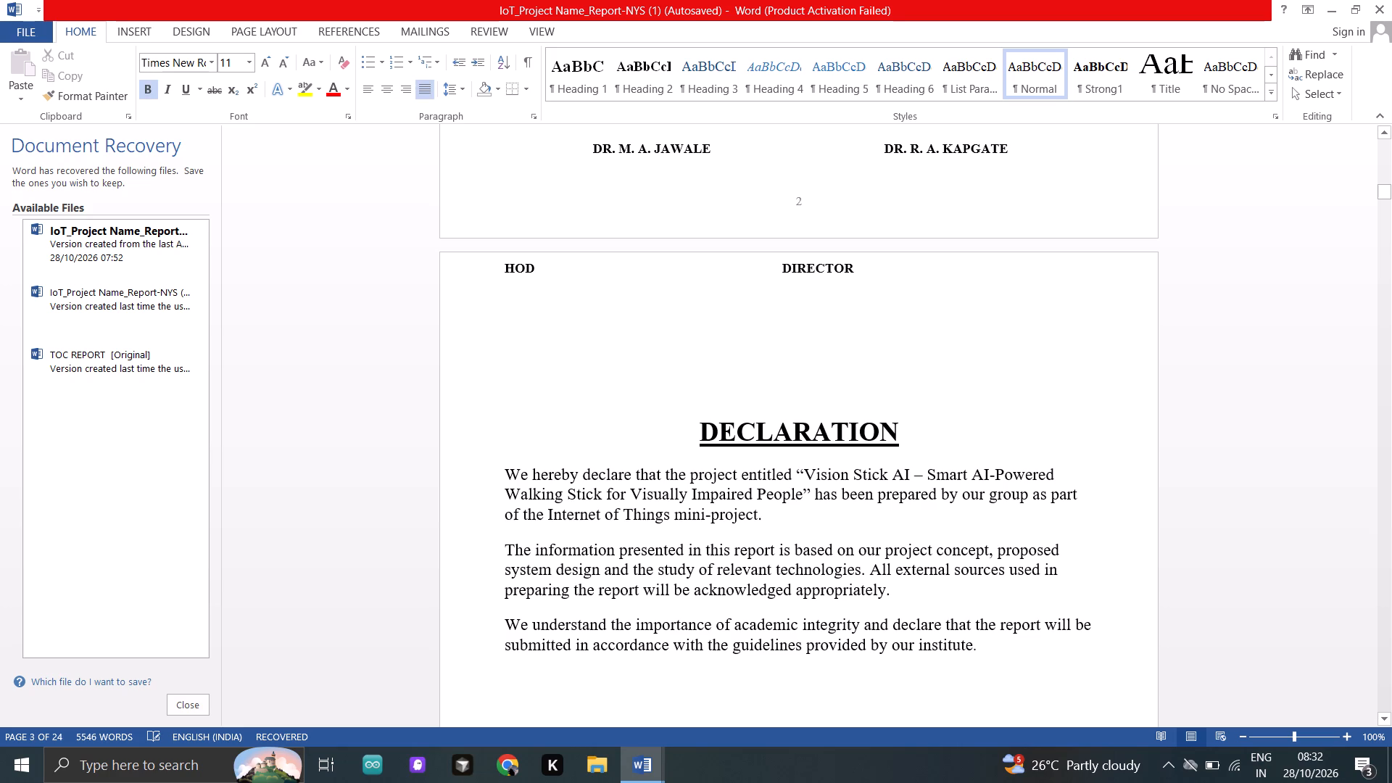
pyautogui.press('BackSpace')
pyautogui.hscroll(1, 636, 271)
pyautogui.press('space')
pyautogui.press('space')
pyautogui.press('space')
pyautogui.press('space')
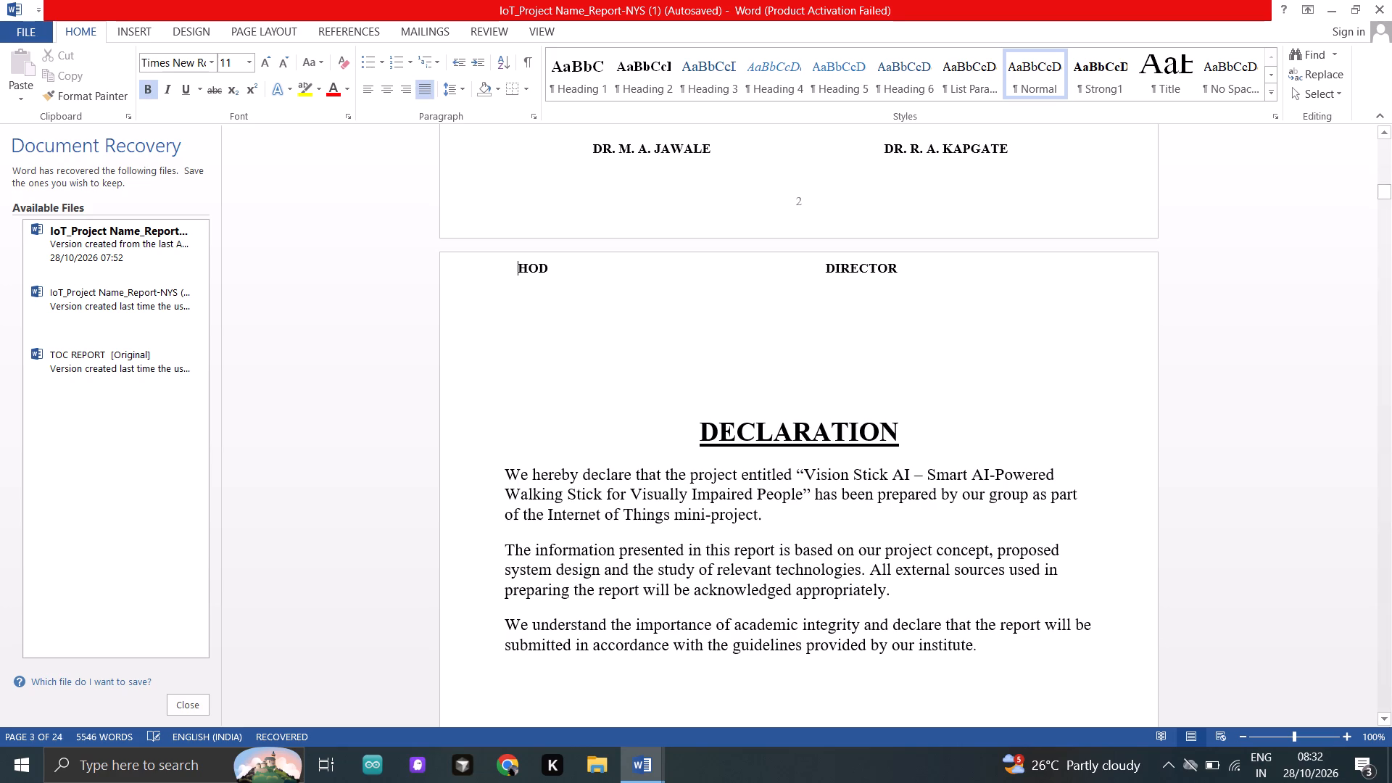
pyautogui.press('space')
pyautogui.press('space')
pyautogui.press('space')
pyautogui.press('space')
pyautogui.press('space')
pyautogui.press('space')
# Replace the student name in row 1 of the declaration table with the first group member listed on the cover page.
pyautogui.scroll(-3, 608, 262)
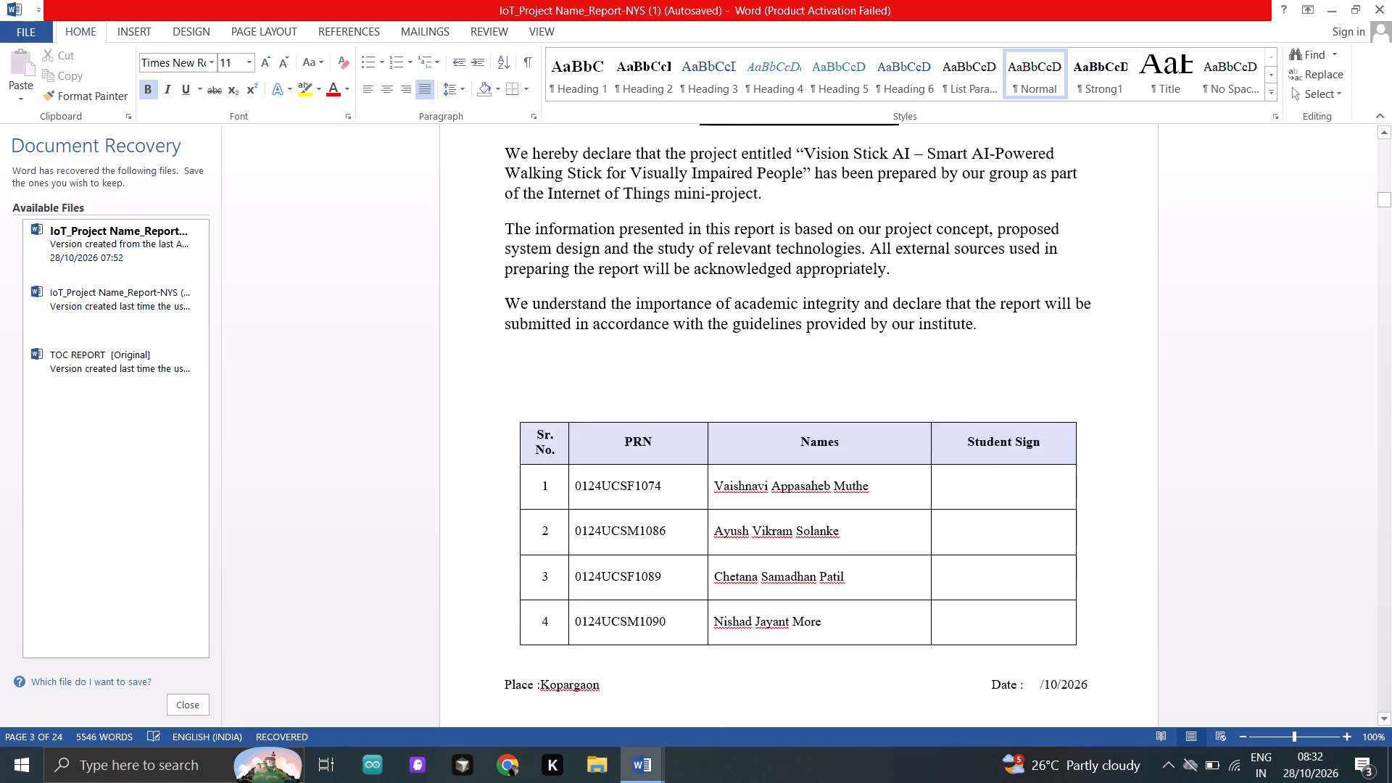
pyautogui.scroll(-6, 608, 262)
pyautogui.scroll(4, 608, 262)
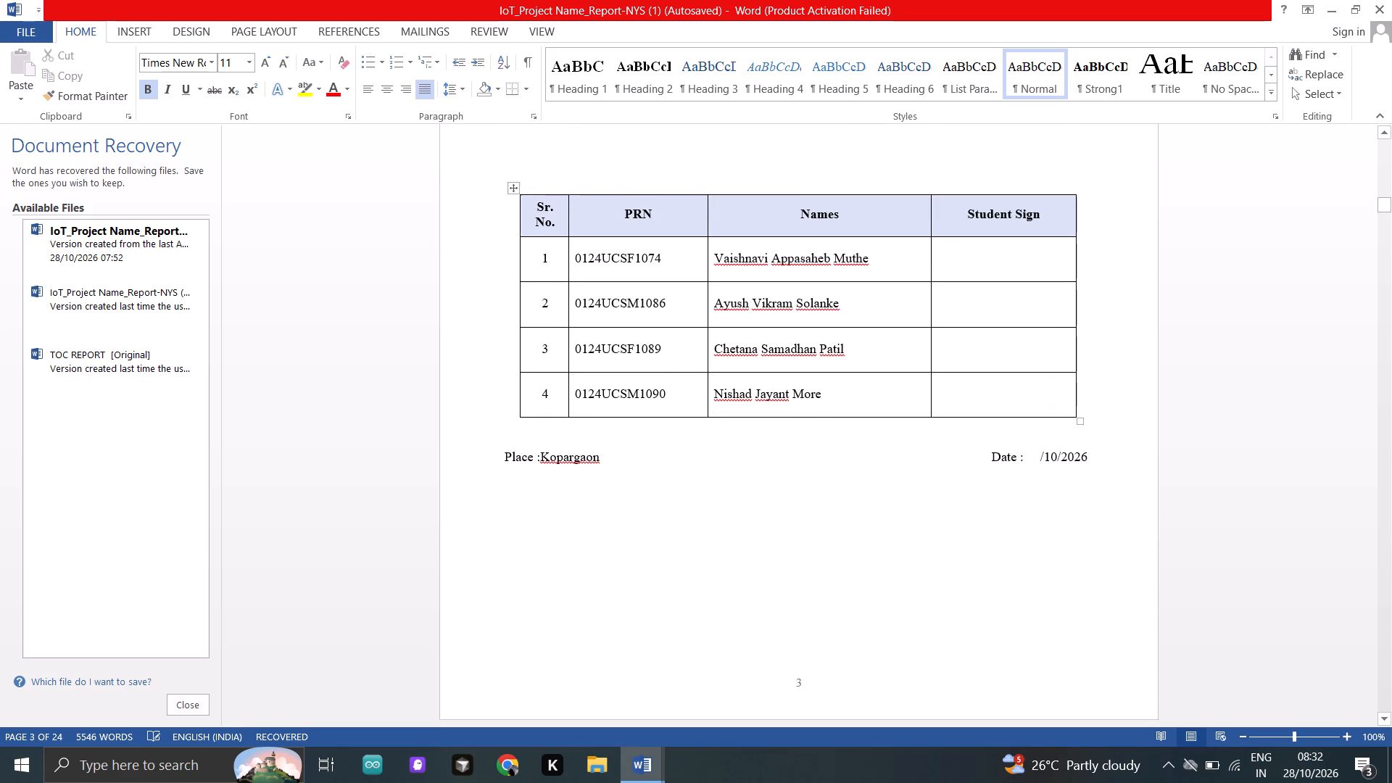
pyautogui.moveTo(664, 256); pyautogui.dragTo(622, 233)
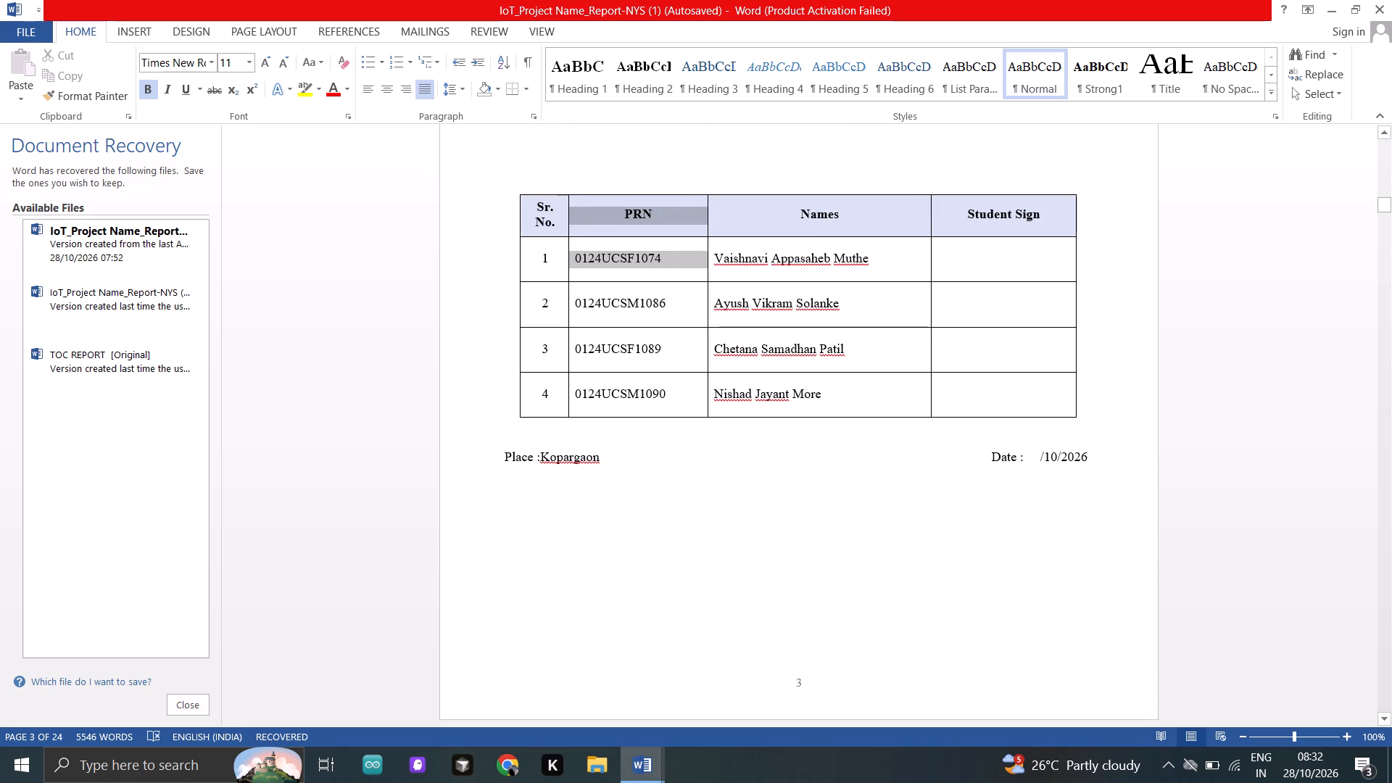
pyautogui.moveTo(622, 233); pyautogui.dragTo(763, 239)
pyautogui.click(753, 361)
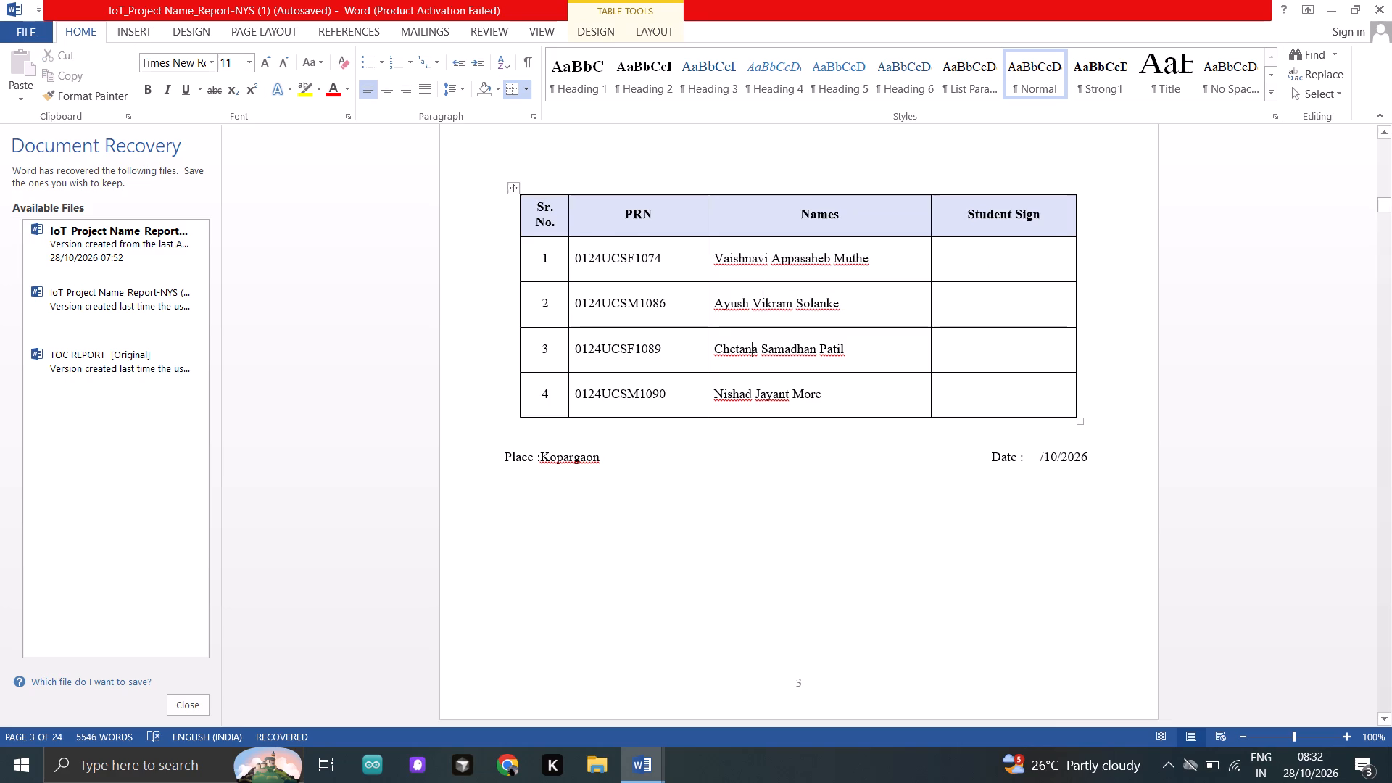
pyautogui.moveTo(716, 254); pyautogui.dragTo(857, 278)
pyautogui.press('BackSpace')
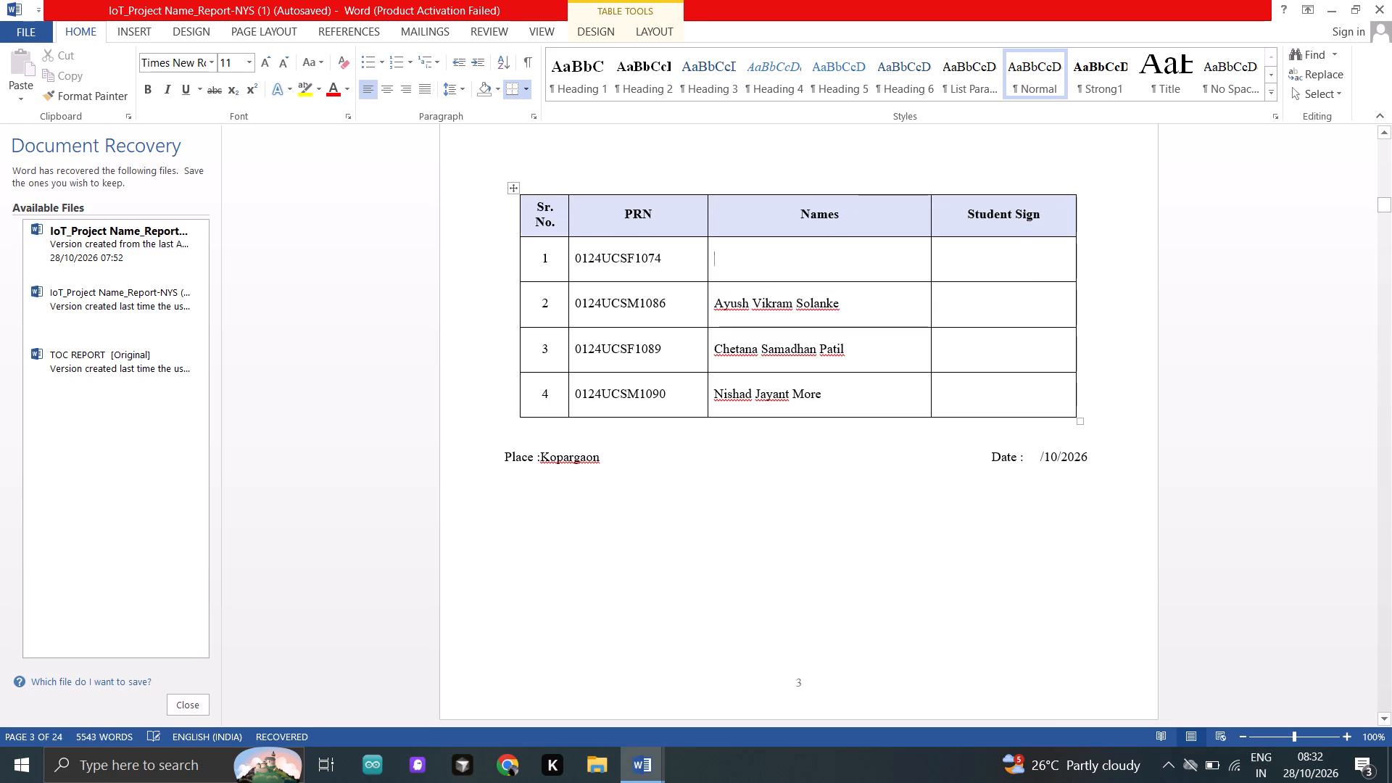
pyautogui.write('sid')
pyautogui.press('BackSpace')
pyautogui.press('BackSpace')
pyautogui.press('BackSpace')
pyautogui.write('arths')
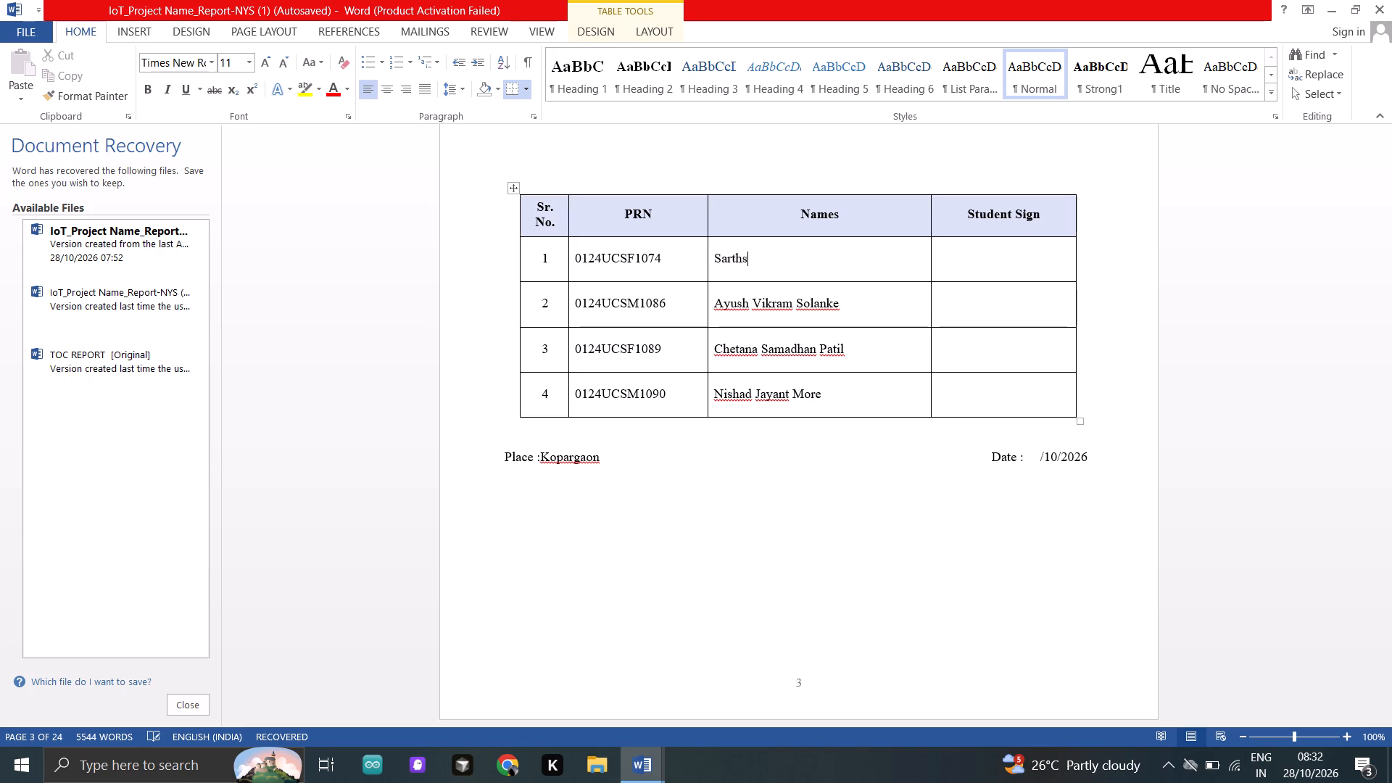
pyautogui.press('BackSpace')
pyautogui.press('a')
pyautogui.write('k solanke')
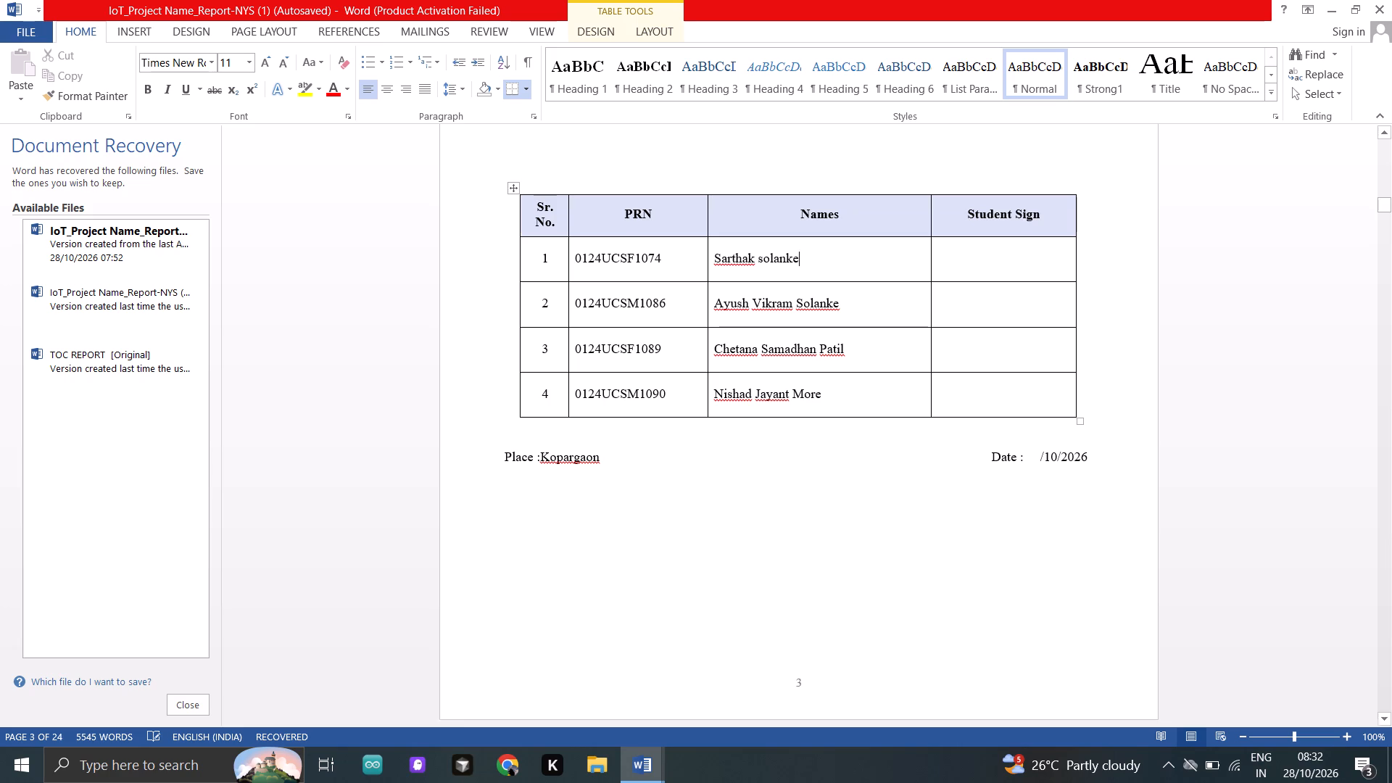
# Replace the student name in row 2 of the declaration table with the second group member listed on the cover page.
pyautogui.moveTo(858, 302); pyautogui.dragTo(803, 372)
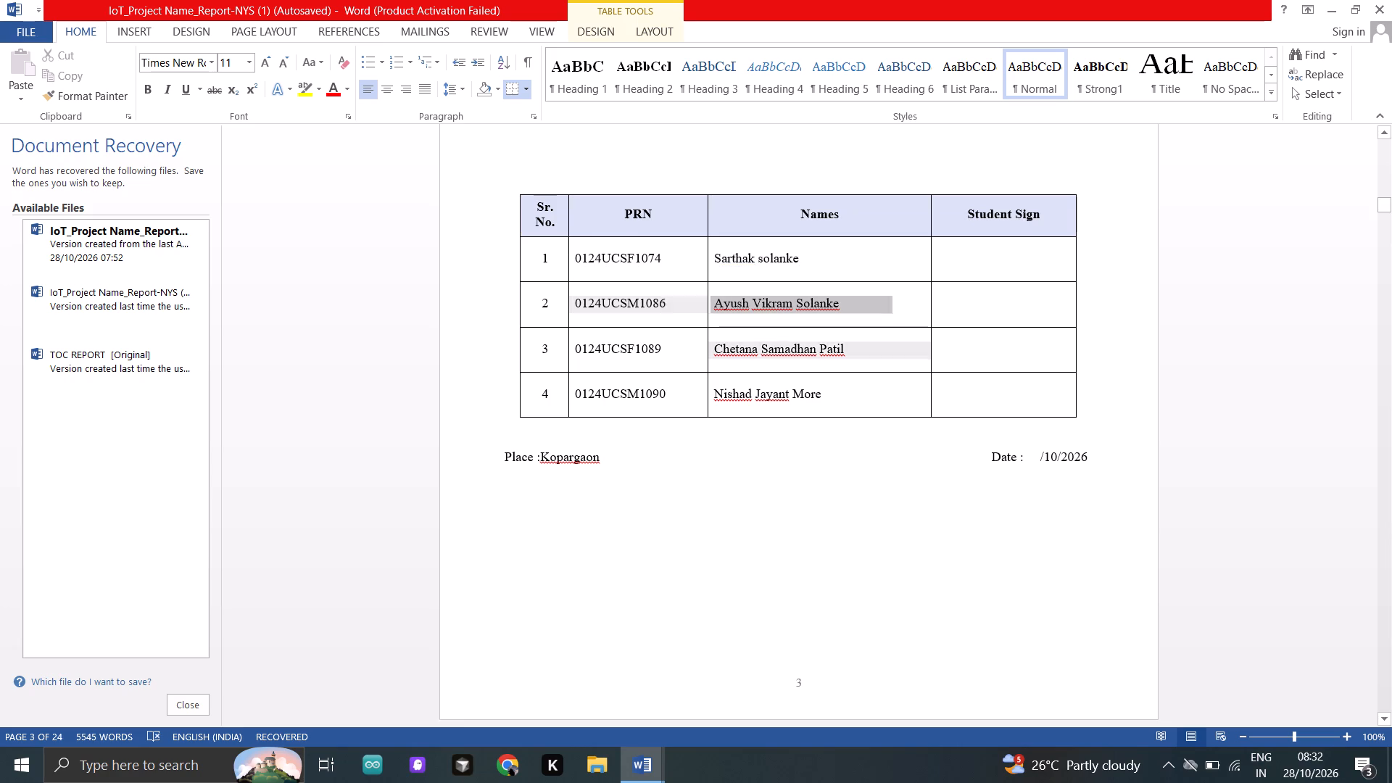
pyautogui.moveTo(803, 372); pyautogui.dragTo(715, 307)
pyautogui.press('BackSpace')
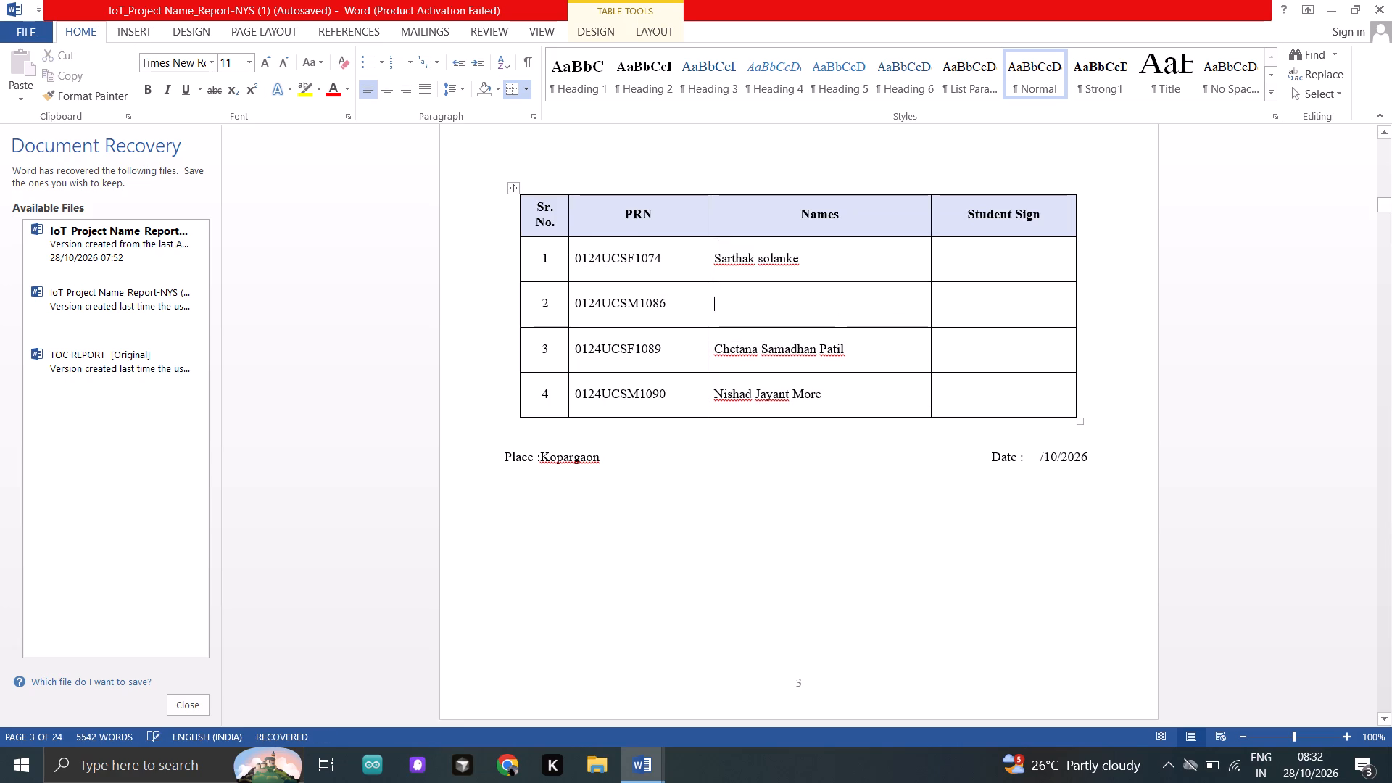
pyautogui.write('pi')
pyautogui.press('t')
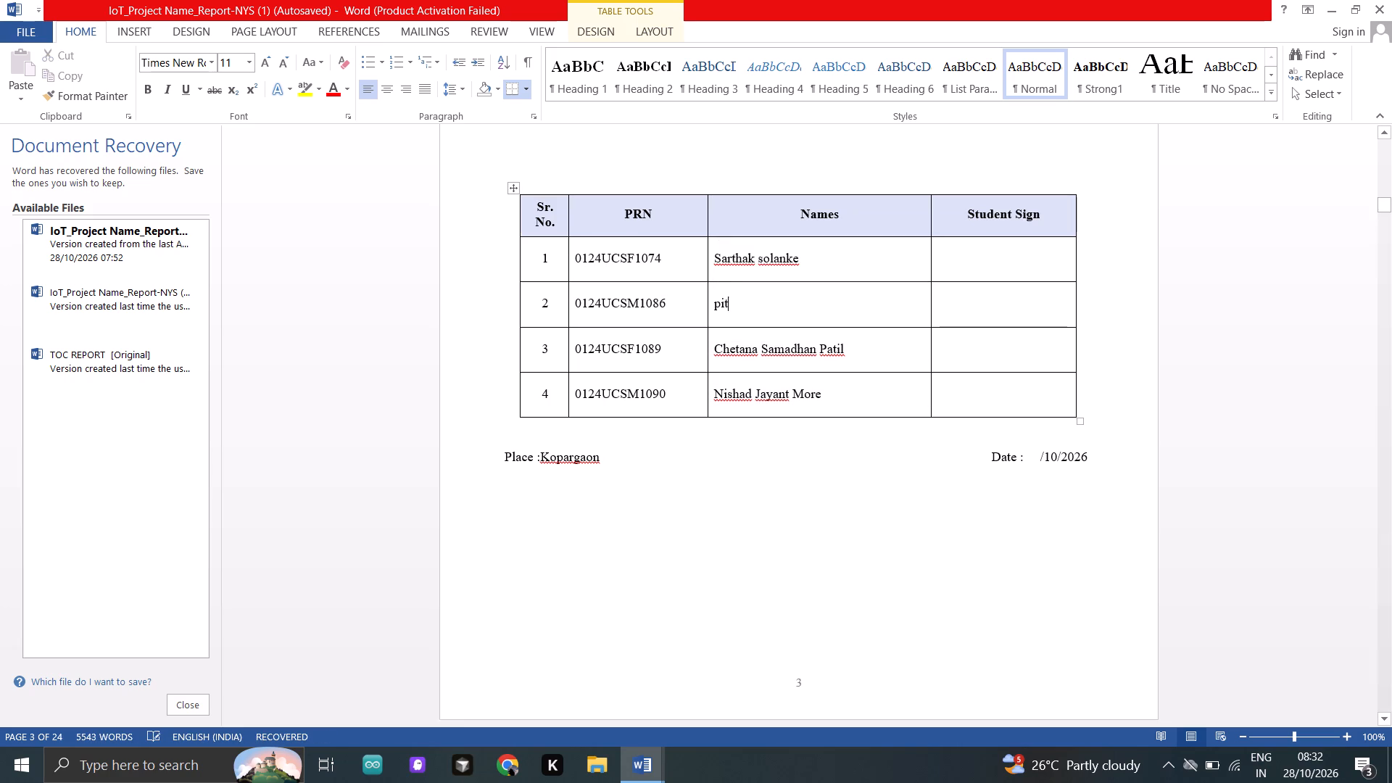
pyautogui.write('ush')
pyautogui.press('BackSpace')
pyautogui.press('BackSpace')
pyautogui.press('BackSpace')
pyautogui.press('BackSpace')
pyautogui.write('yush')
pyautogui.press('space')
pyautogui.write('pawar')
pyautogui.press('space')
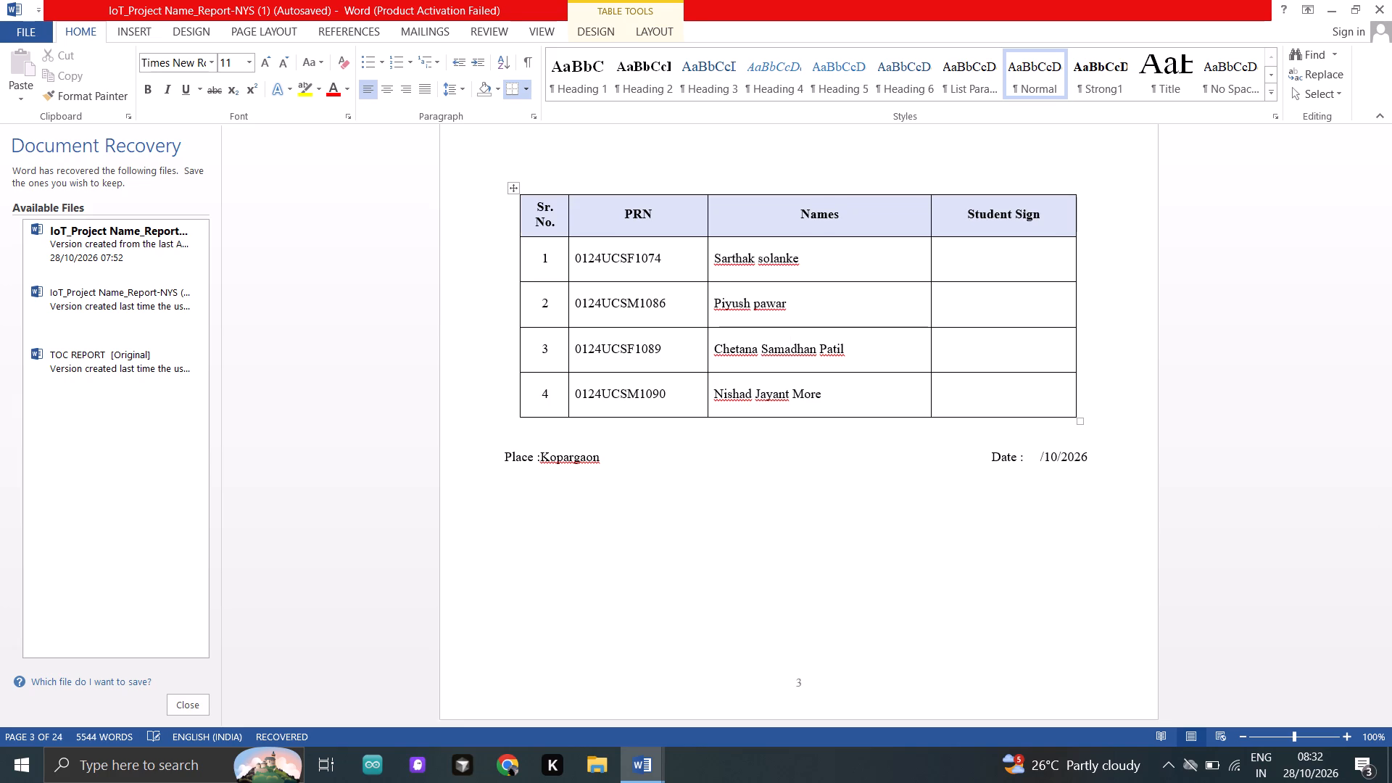
# Replace the student name in row 3 of the declaration table with the third group member's name.
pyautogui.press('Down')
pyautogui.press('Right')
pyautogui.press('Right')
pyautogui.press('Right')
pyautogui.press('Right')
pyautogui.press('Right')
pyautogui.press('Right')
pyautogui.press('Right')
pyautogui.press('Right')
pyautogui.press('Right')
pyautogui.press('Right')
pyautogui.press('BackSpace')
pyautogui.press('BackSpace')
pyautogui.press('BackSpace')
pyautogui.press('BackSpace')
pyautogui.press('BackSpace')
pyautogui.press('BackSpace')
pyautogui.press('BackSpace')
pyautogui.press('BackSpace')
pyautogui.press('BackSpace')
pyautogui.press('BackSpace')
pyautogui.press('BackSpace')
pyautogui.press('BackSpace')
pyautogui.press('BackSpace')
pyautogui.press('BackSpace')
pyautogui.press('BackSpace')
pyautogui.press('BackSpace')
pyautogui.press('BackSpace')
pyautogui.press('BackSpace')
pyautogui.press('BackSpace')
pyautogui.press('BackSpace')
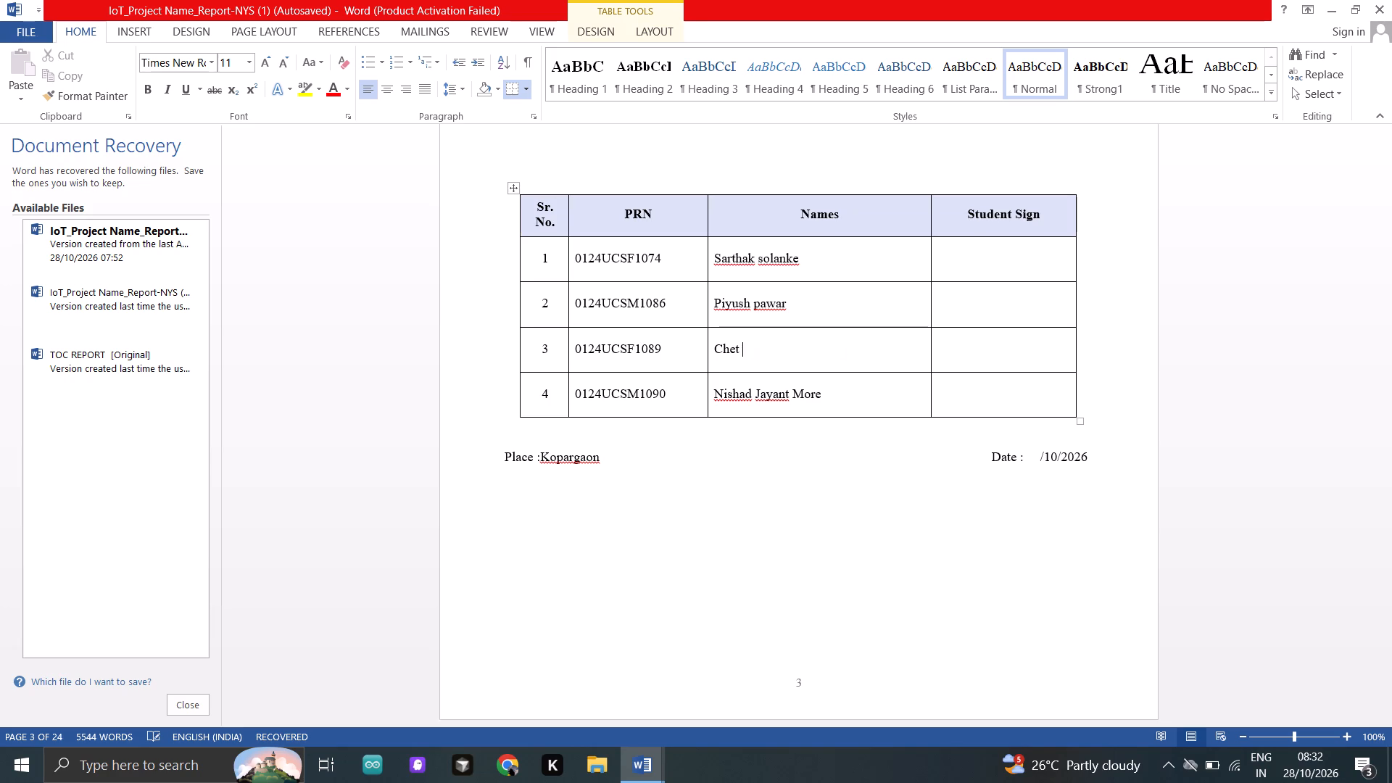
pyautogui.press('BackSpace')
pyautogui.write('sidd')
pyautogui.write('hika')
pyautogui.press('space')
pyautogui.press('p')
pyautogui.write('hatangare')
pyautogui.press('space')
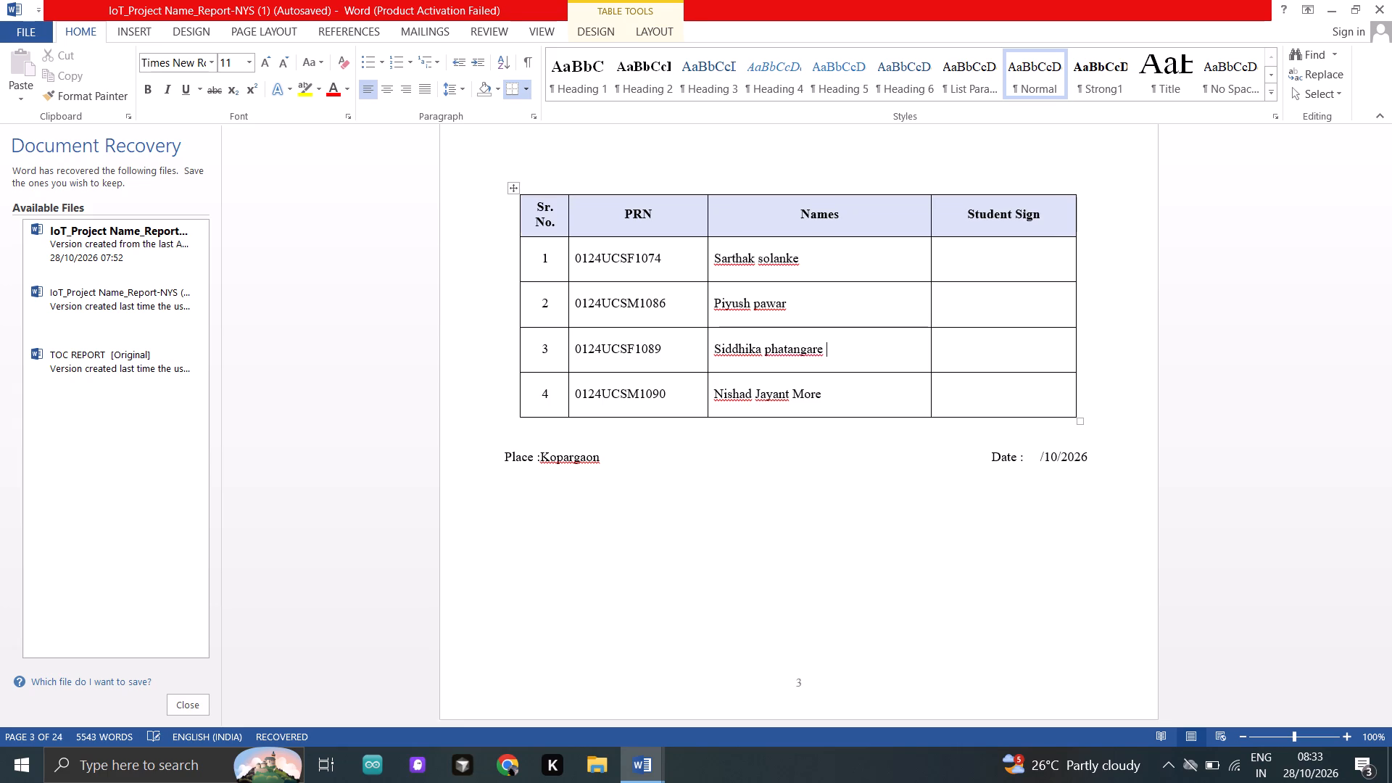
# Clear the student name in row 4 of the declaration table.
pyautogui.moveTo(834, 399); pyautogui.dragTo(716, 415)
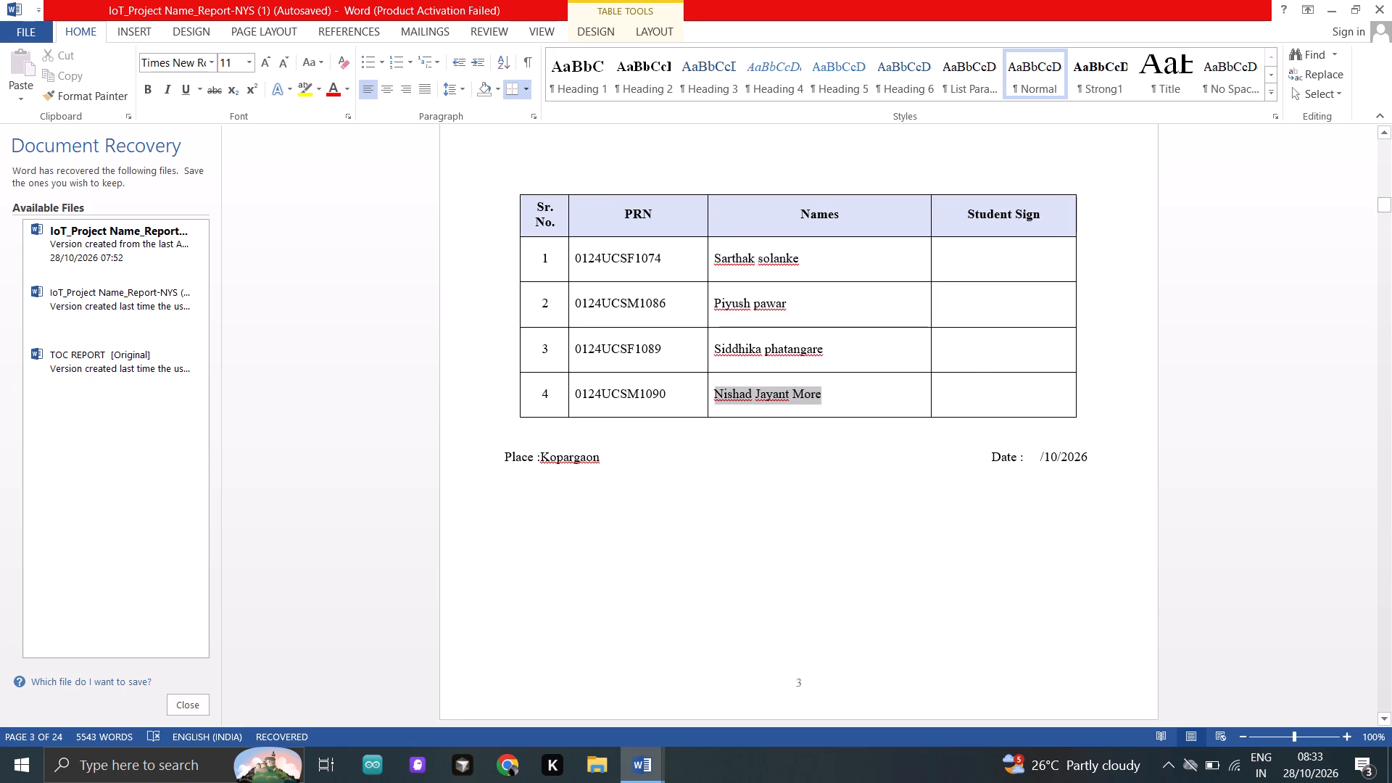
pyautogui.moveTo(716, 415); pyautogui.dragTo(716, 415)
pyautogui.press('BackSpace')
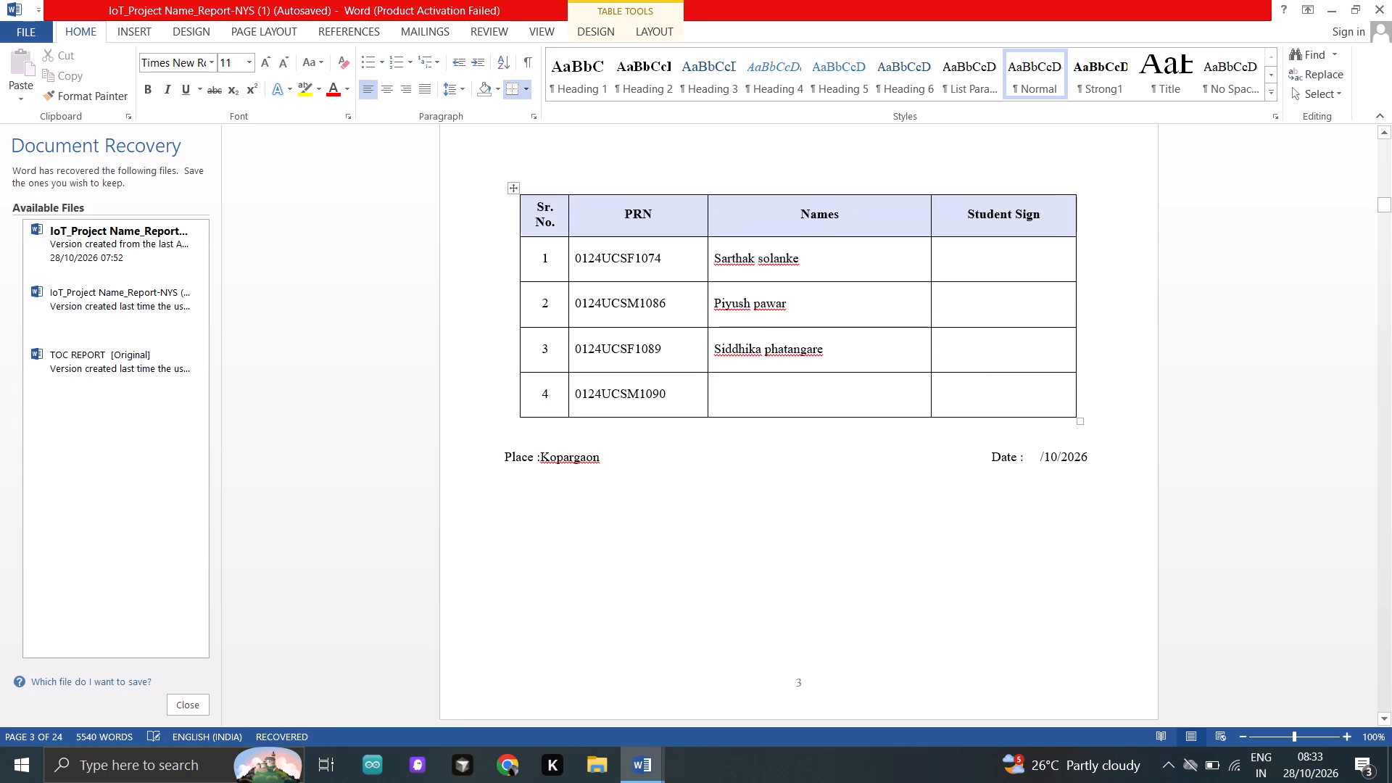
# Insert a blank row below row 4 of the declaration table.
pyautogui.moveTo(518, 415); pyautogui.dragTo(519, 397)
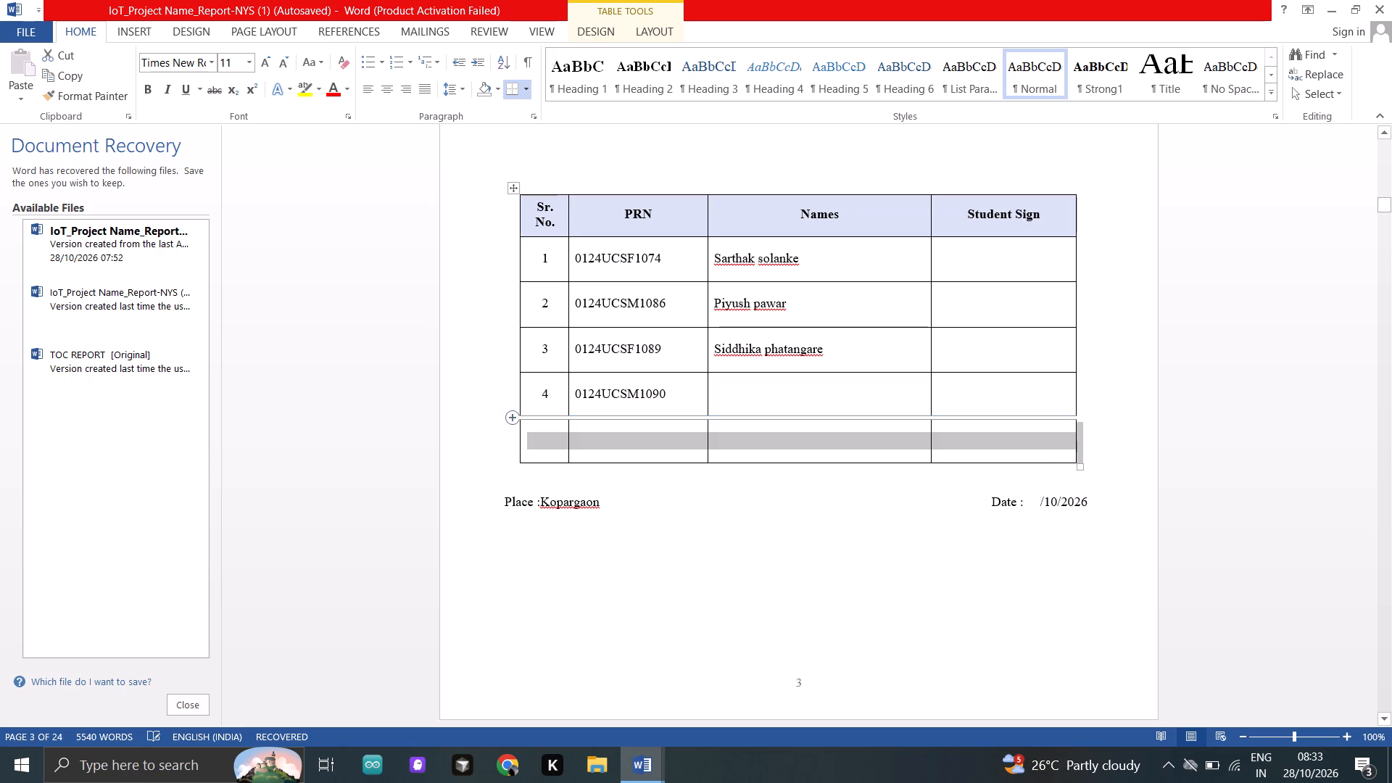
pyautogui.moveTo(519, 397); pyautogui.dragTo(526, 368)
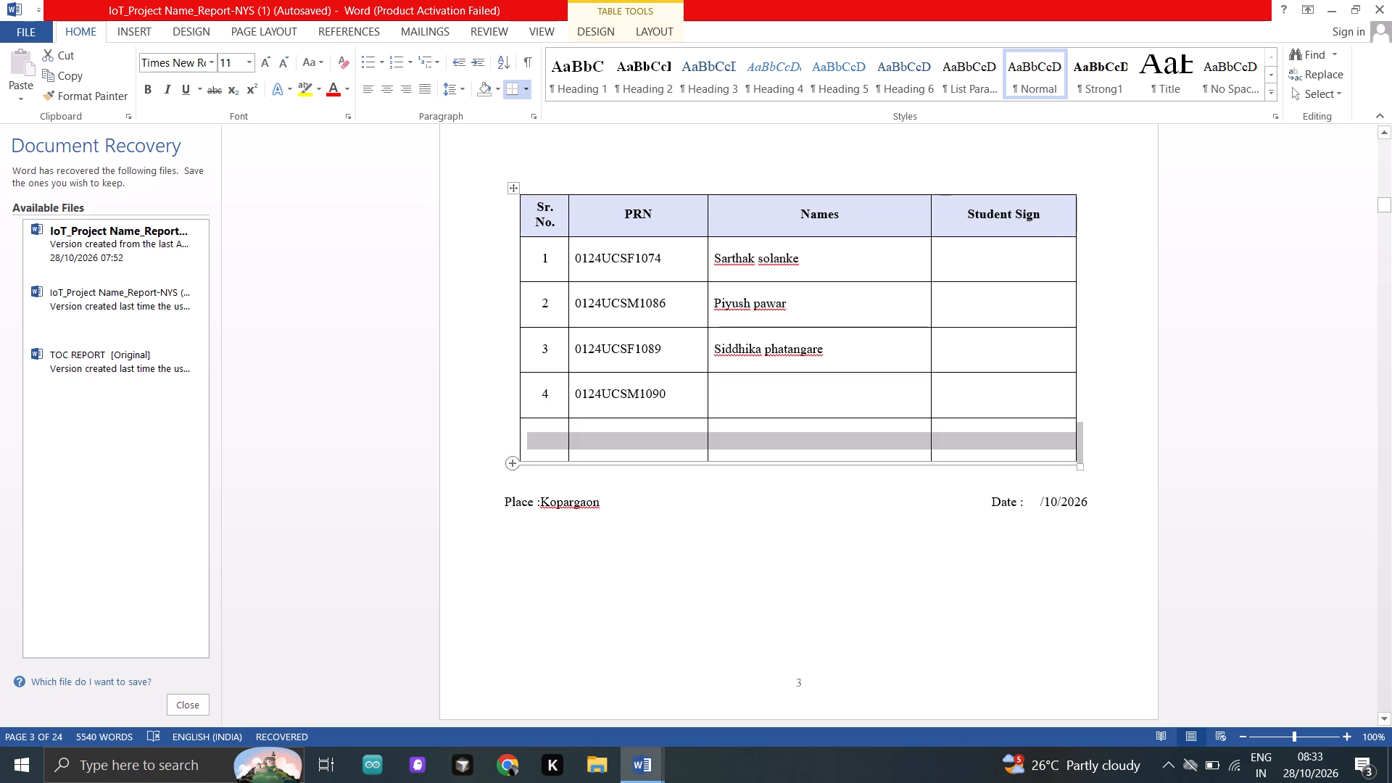
# Resize the whole declaration table to be slightly narrower and shorter.
pyautogui.moveTo(1080, 465); pyautogui.dragTo(1056, 425)
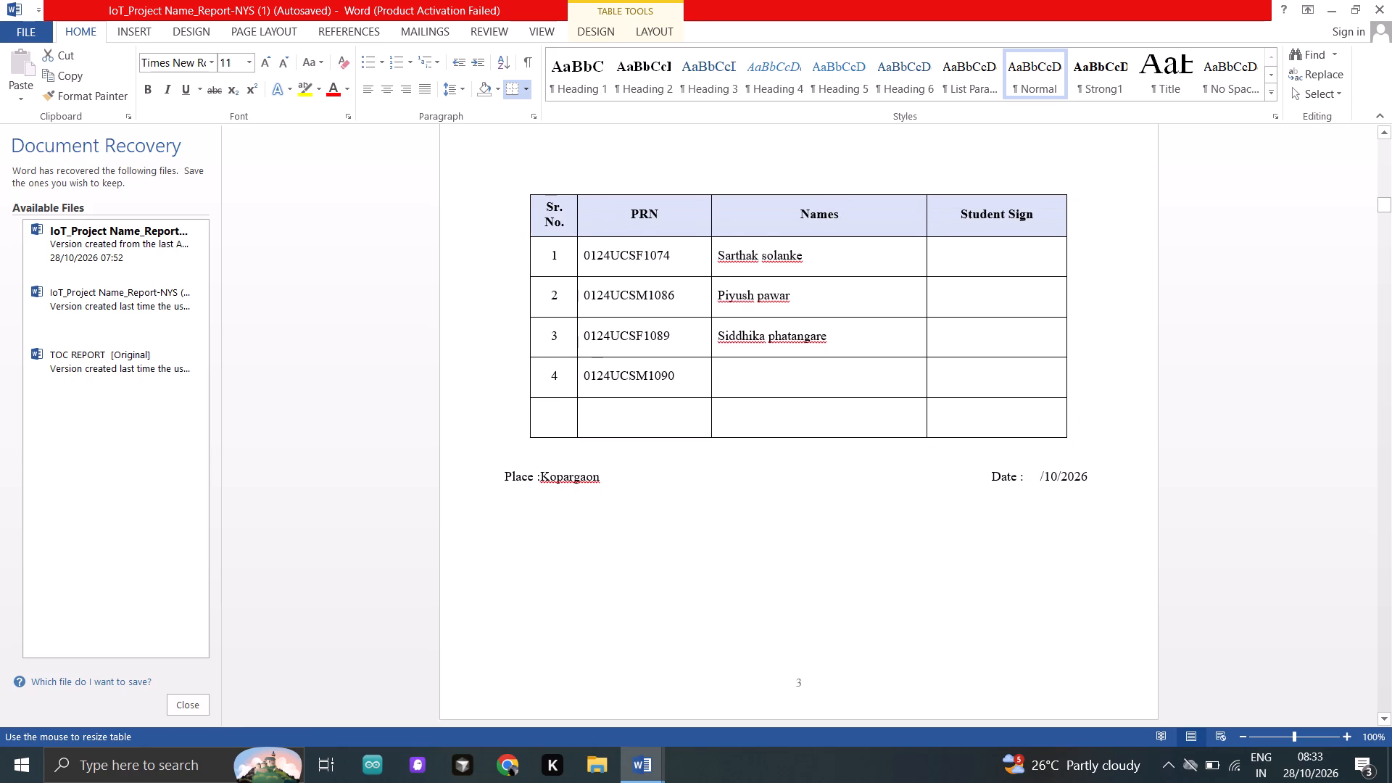
pyautogui.moveTo(1056, 425); pyautogui.dragTo(1060, 443)
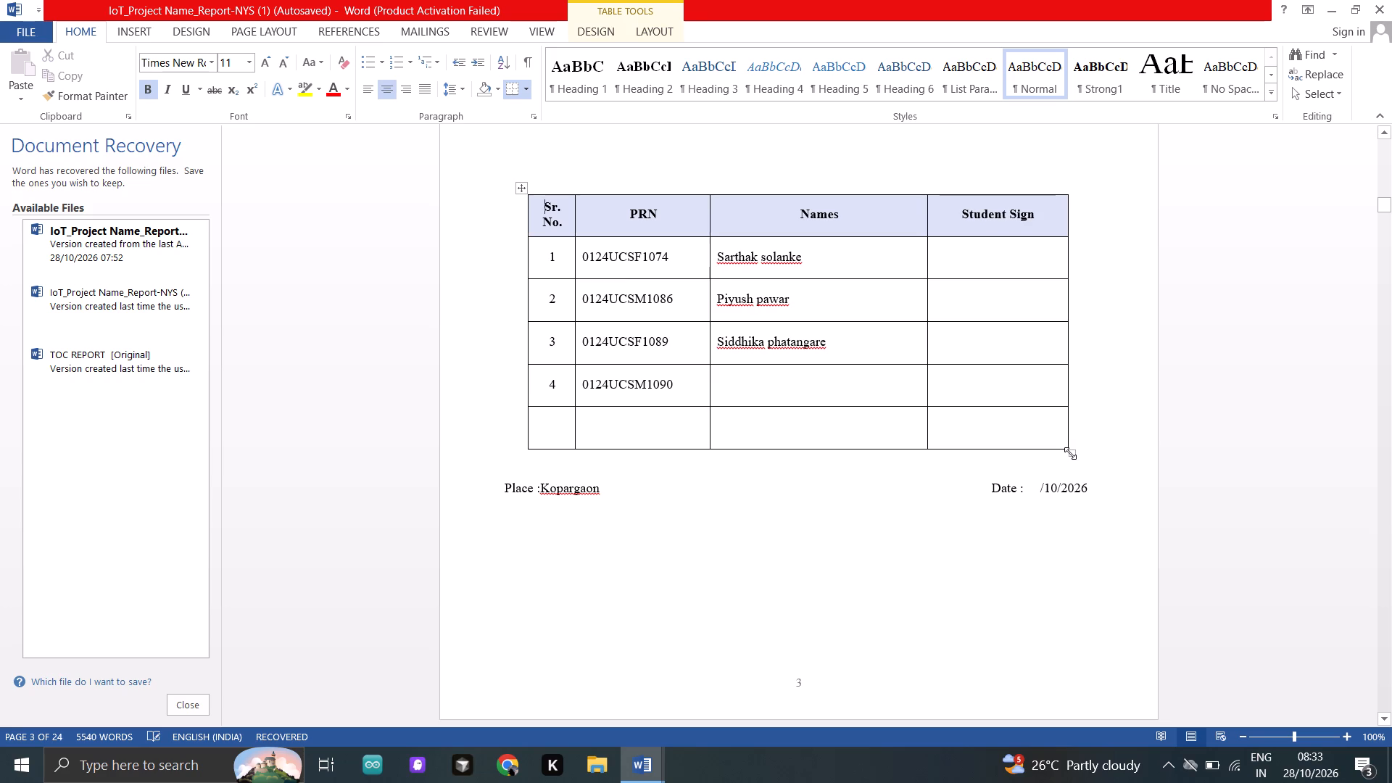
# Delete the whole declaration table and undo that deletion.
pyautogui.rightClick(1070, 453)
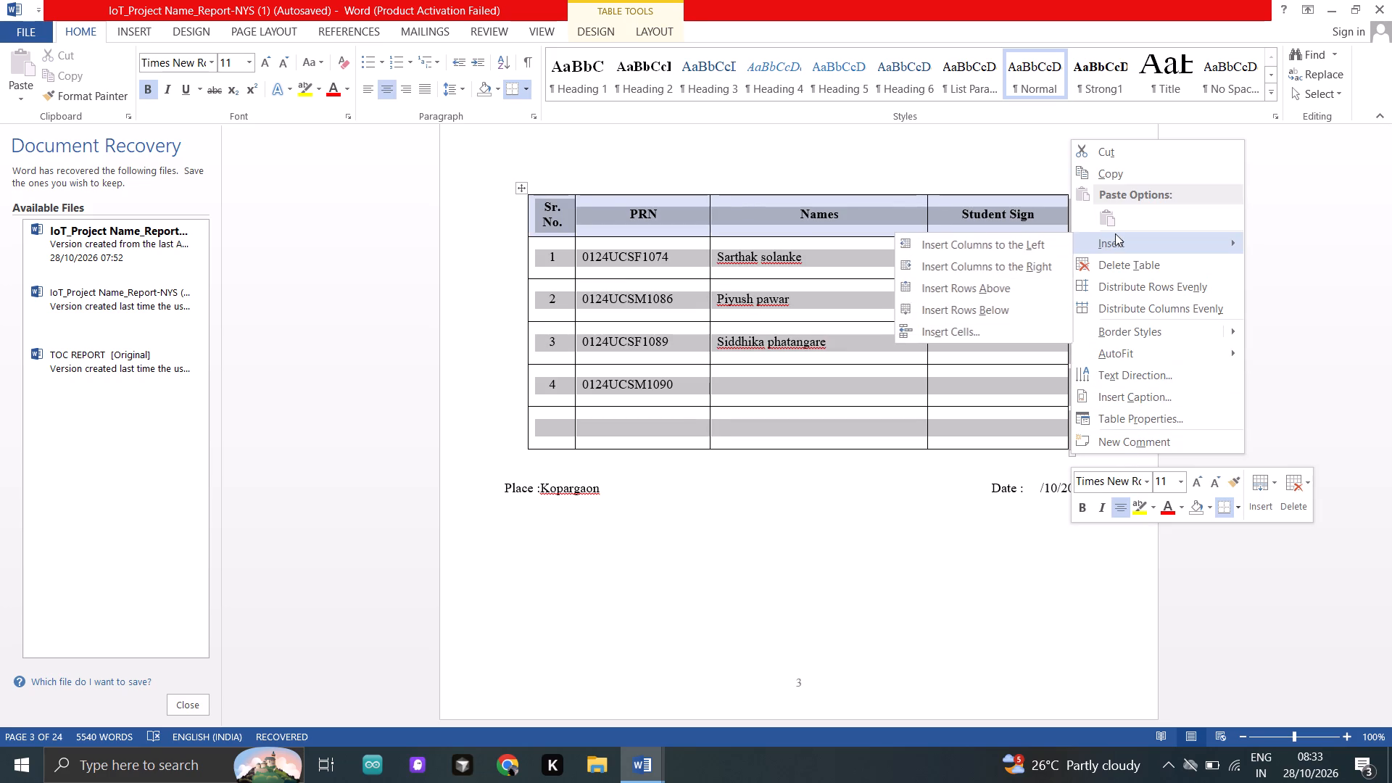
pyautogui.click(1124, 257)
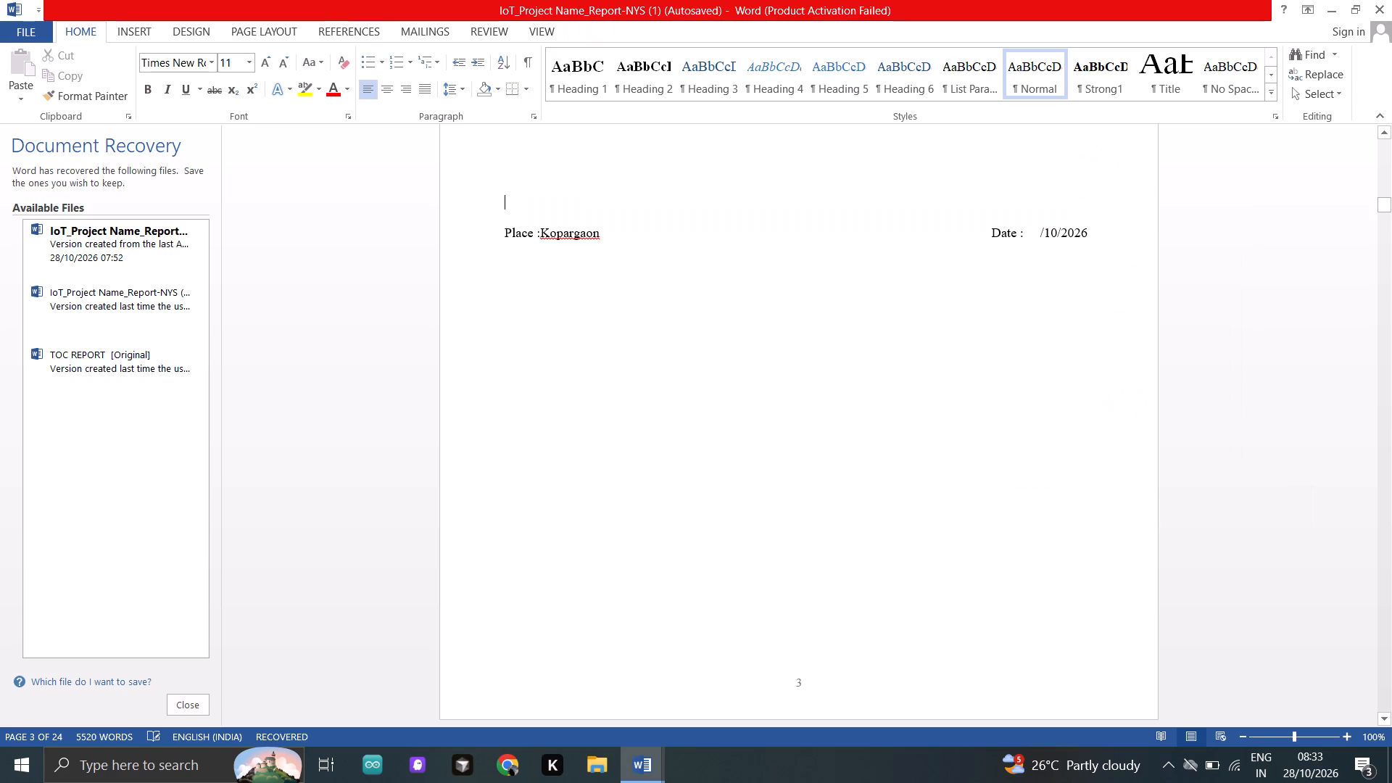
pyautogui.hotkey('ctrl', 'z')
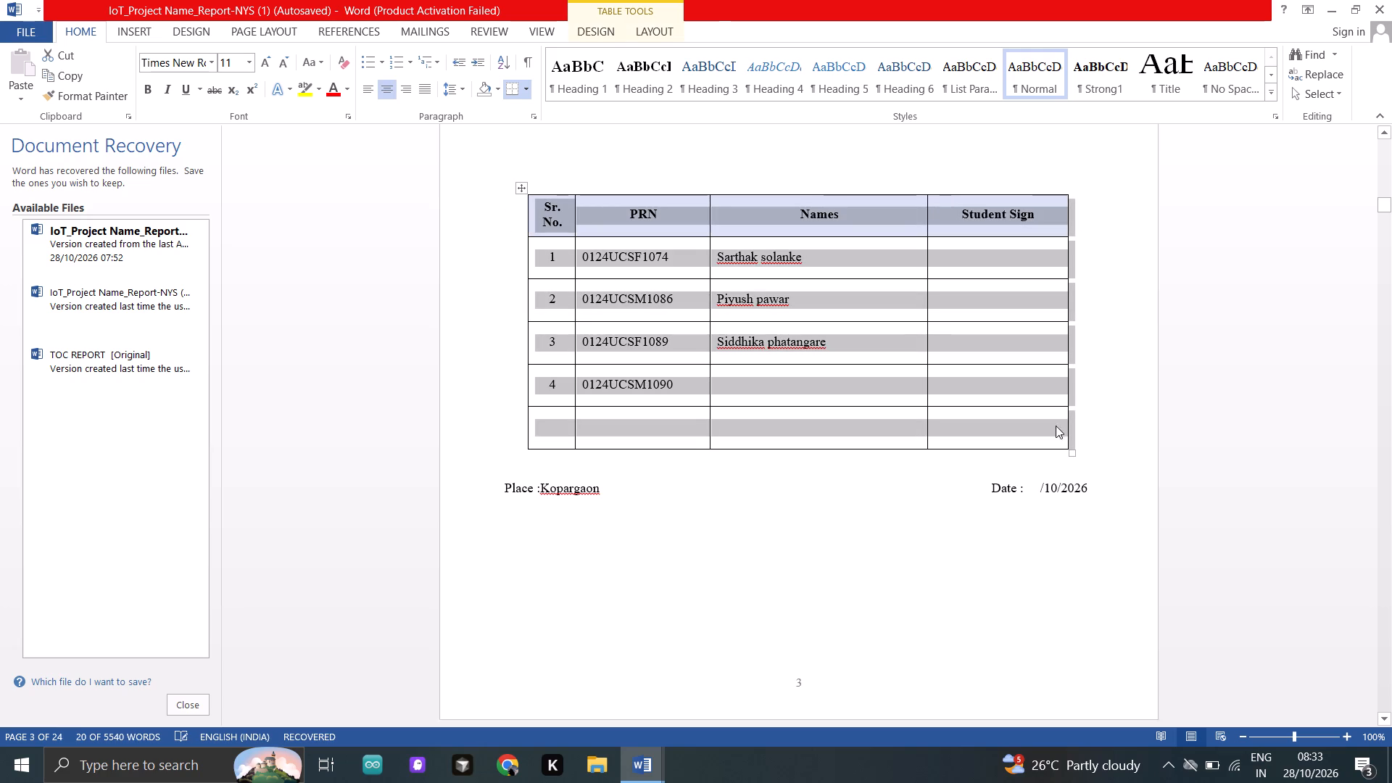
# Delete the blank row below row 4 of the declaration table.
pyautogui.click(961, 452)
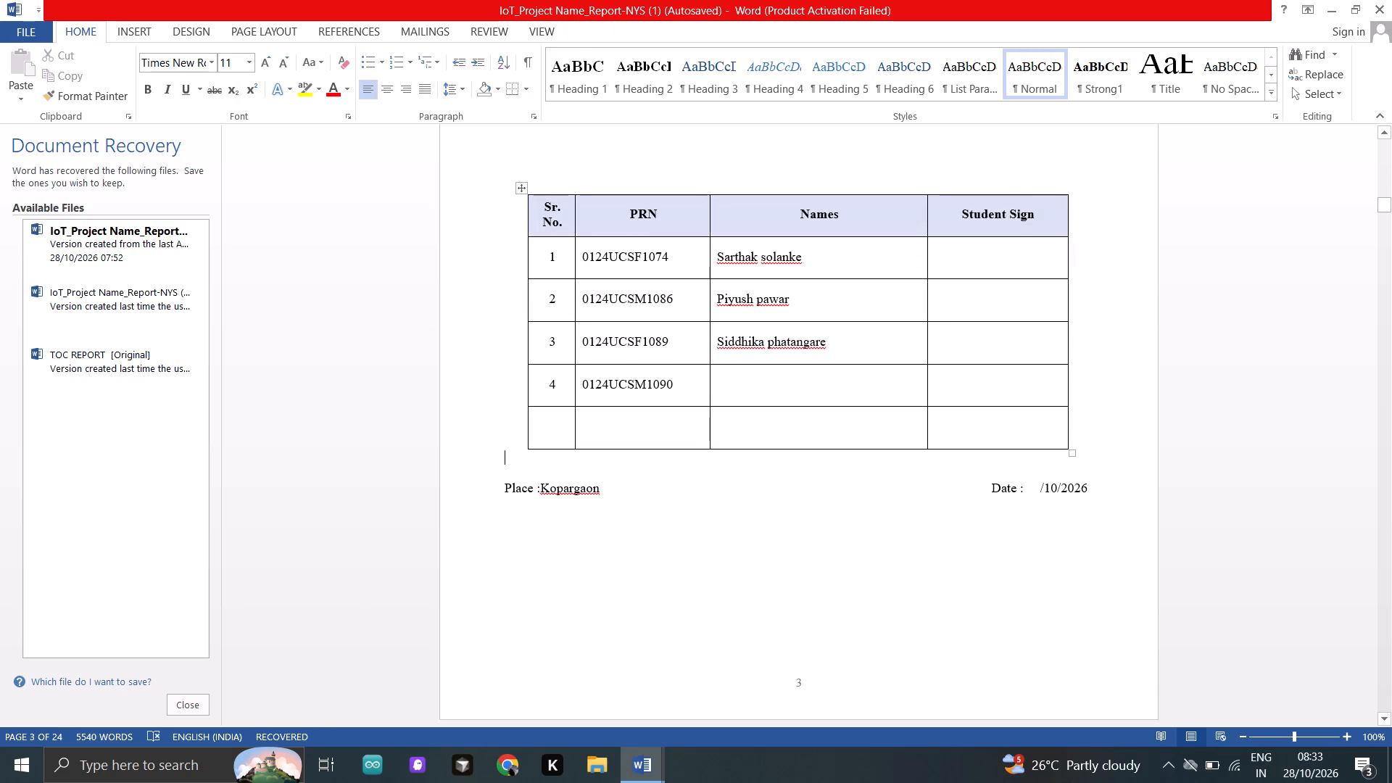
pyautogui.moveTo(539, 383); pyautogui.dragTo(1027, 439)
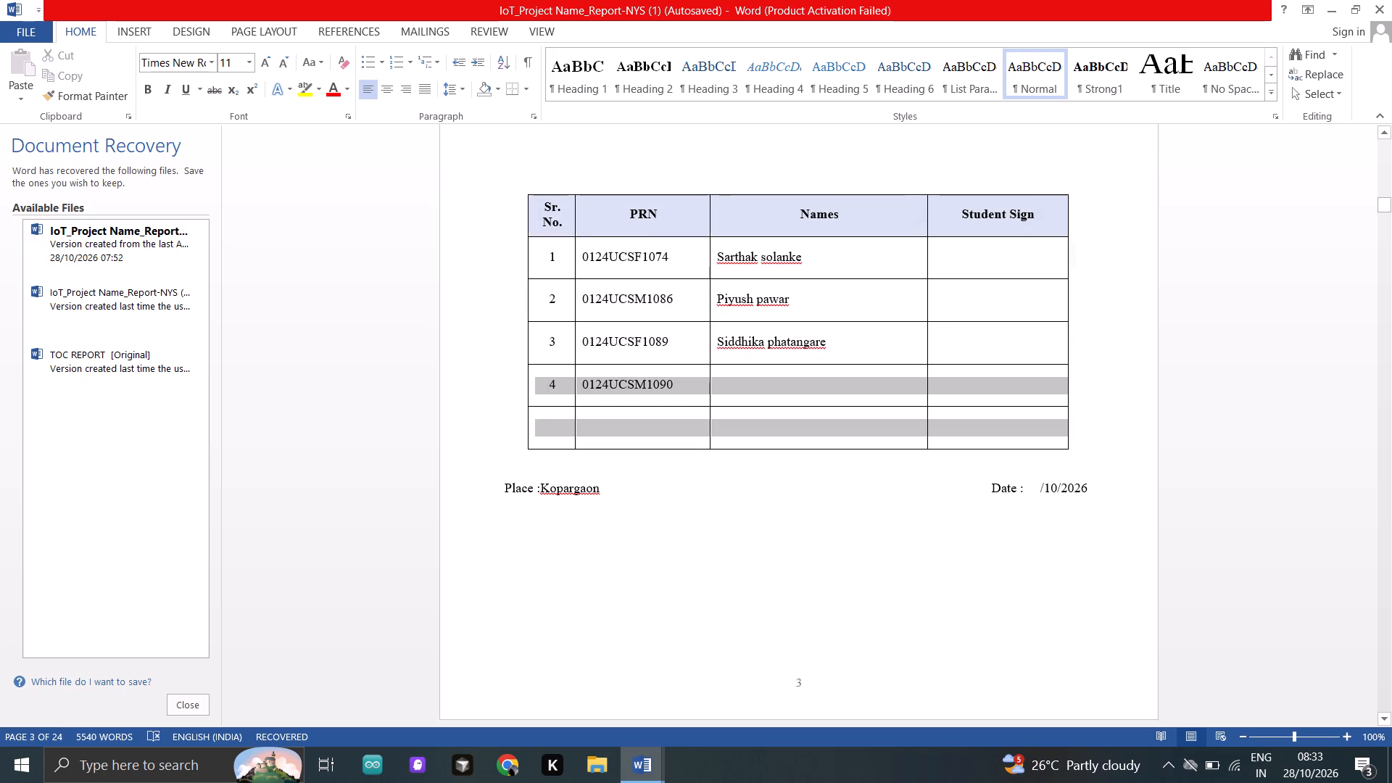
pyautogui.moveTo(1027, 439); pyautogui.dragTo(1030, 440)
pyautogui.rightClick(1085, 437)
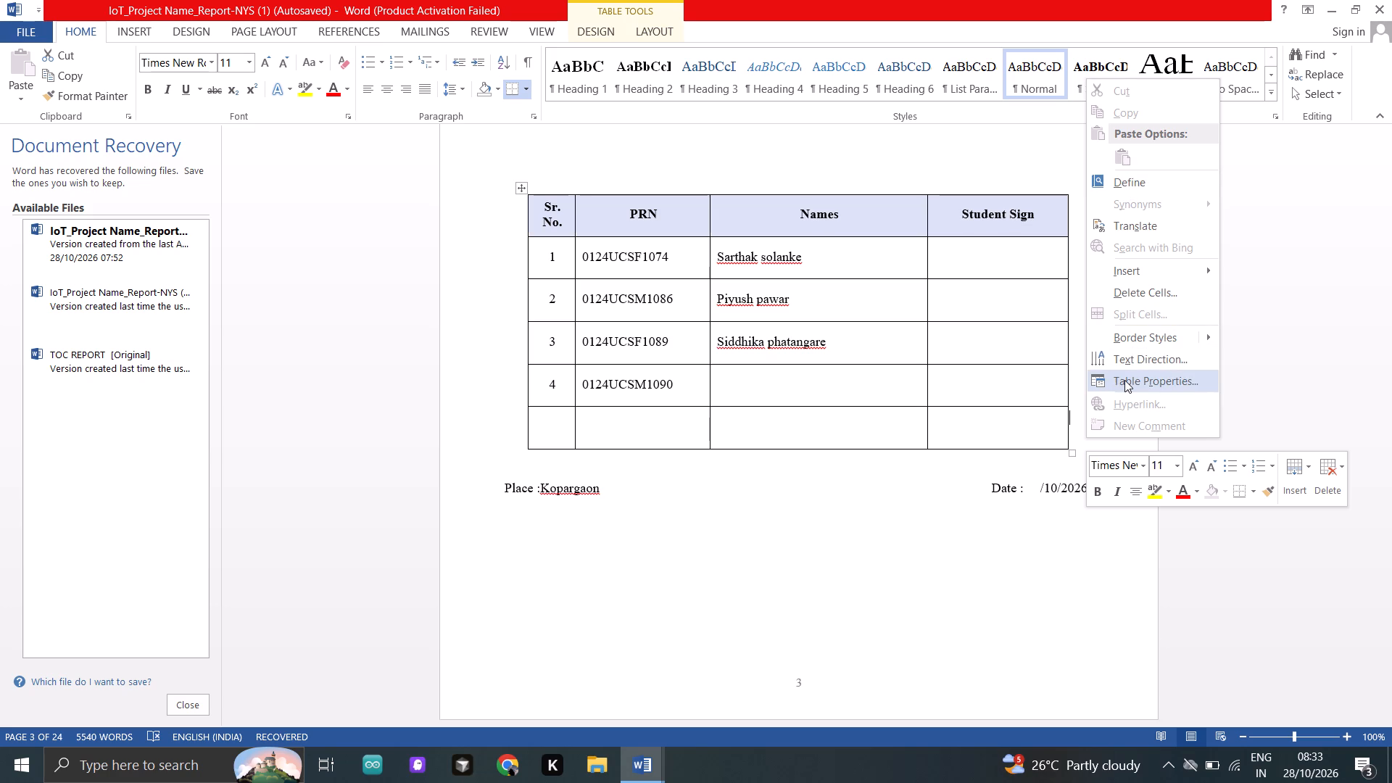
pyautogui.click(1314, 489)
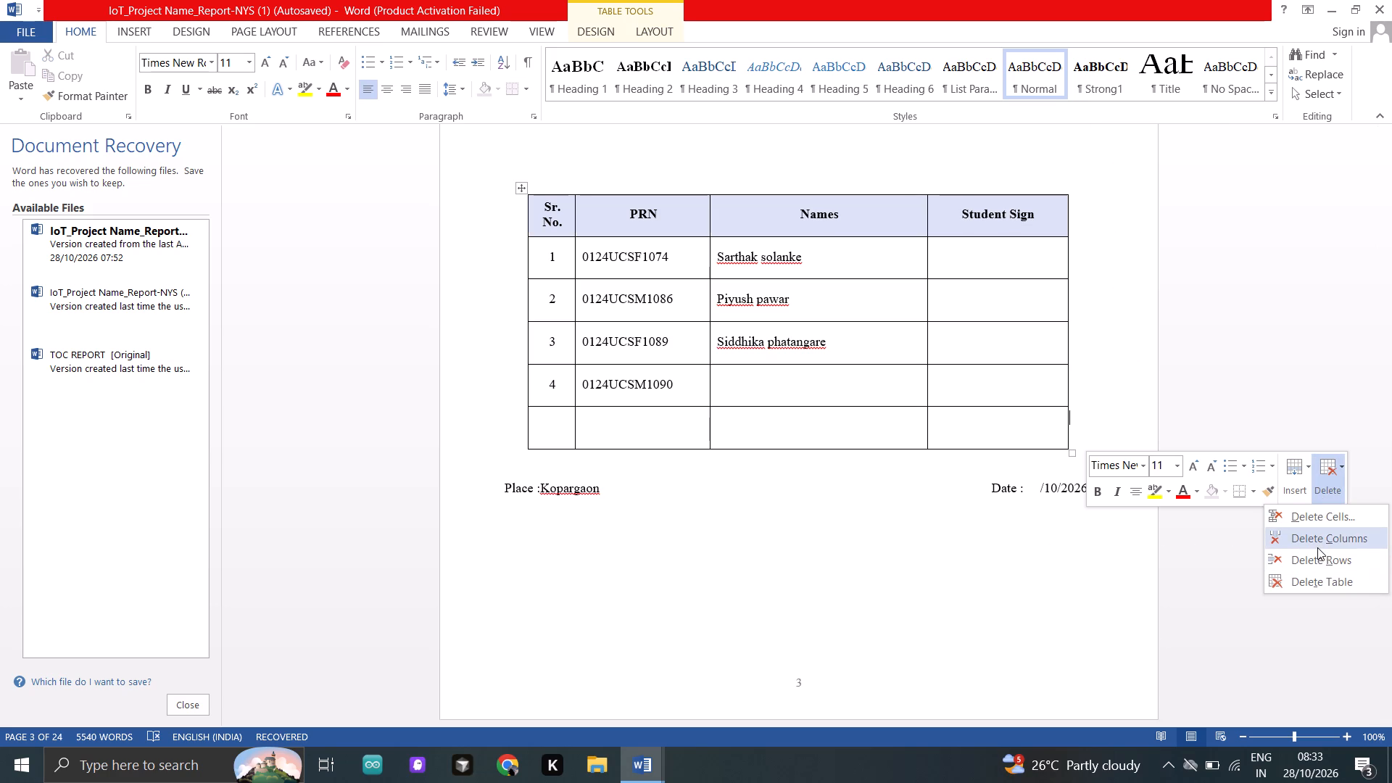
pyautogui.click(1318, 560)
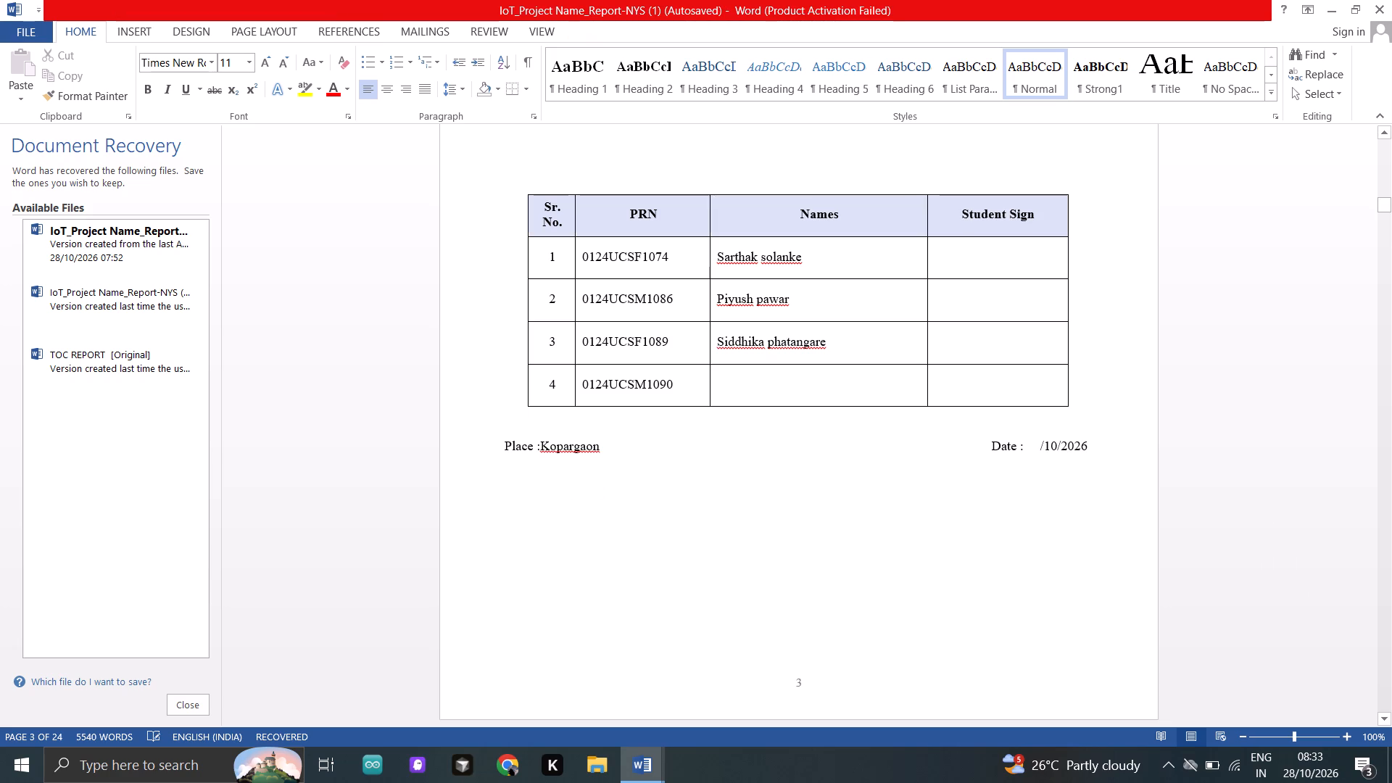
# Delete row 4 from the declaration table so that it lists three students.
pyautogui.moveTo(1076, 401); pyautogui.dragTo(639, 365)
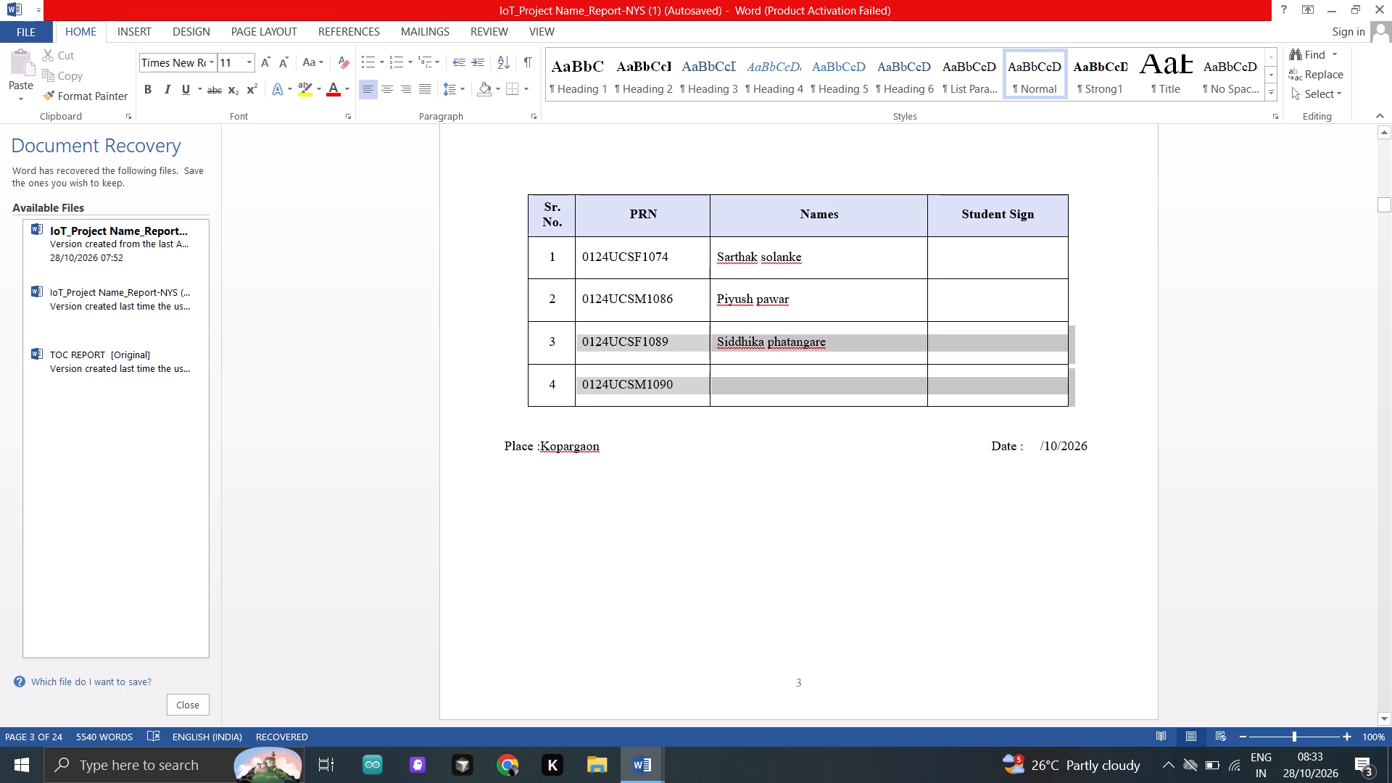
pyautogui.moveTo(639, 365); pyautogui.dragTo(518, 405)
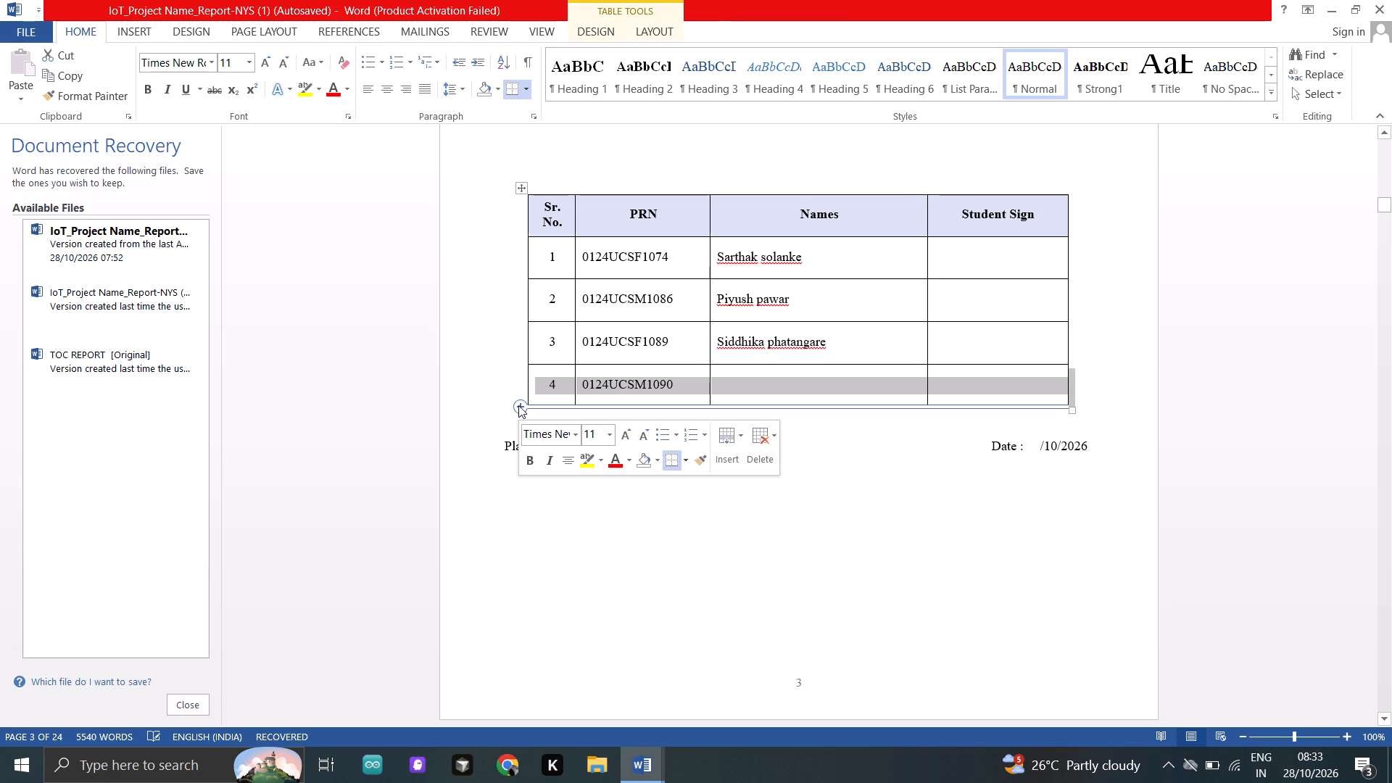
pyautogui.rightClick(1180, 408)
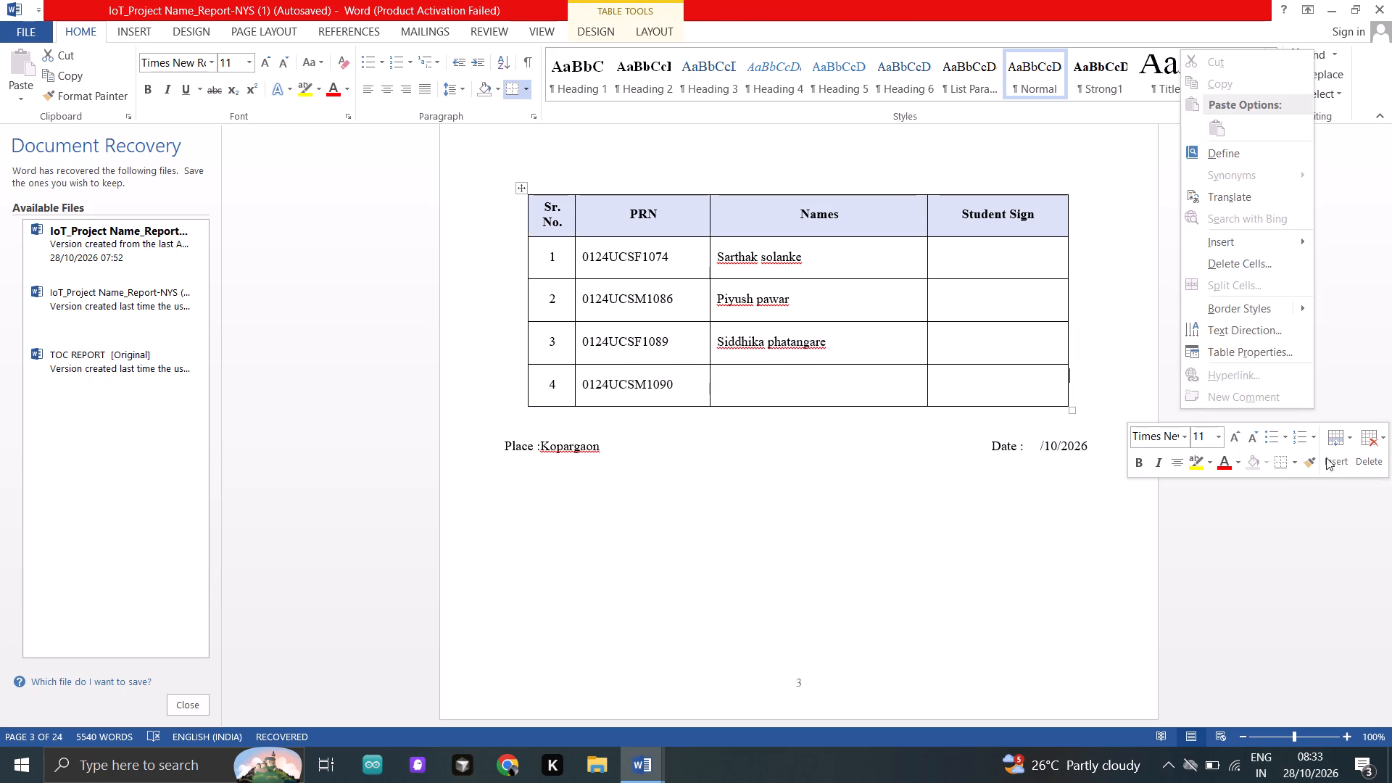
pyautogui.click(1368, 458)
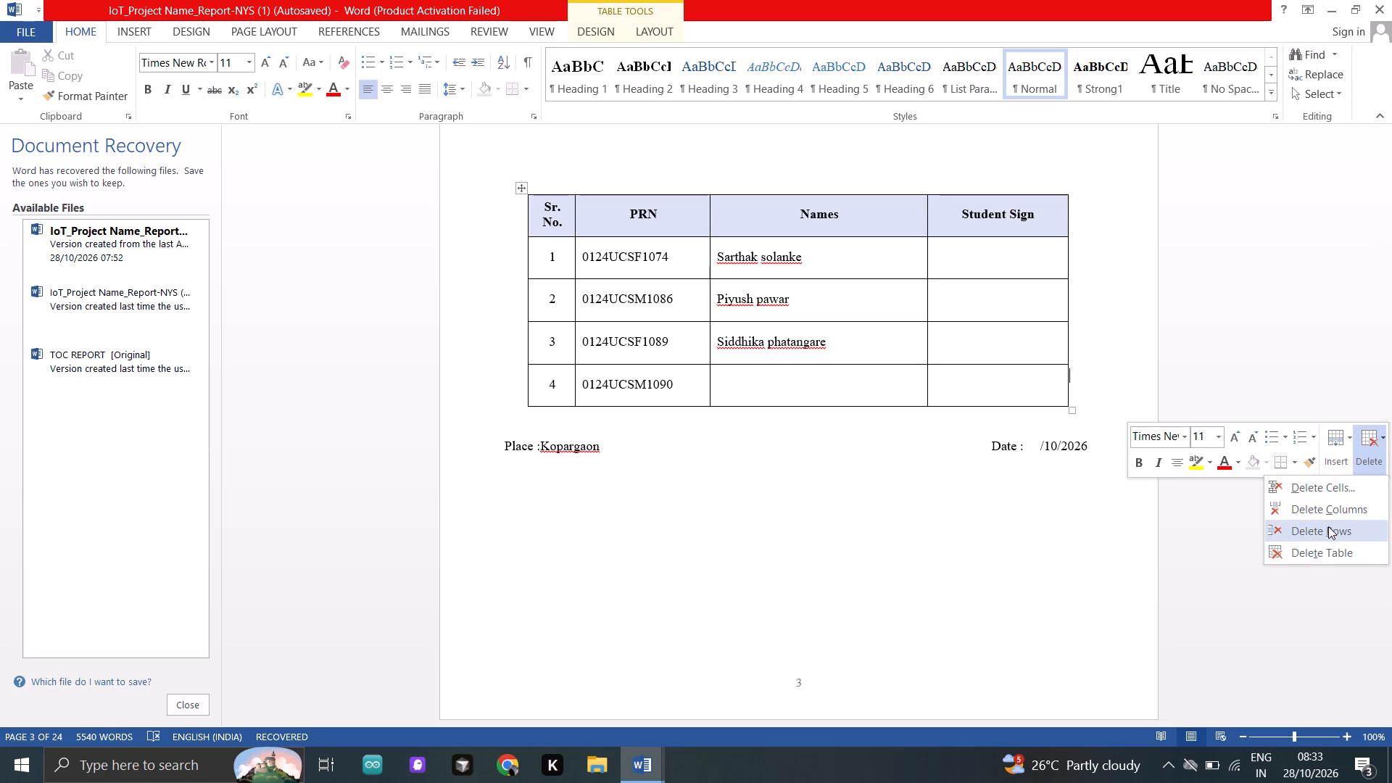
pyautogui.click(1328, 526)
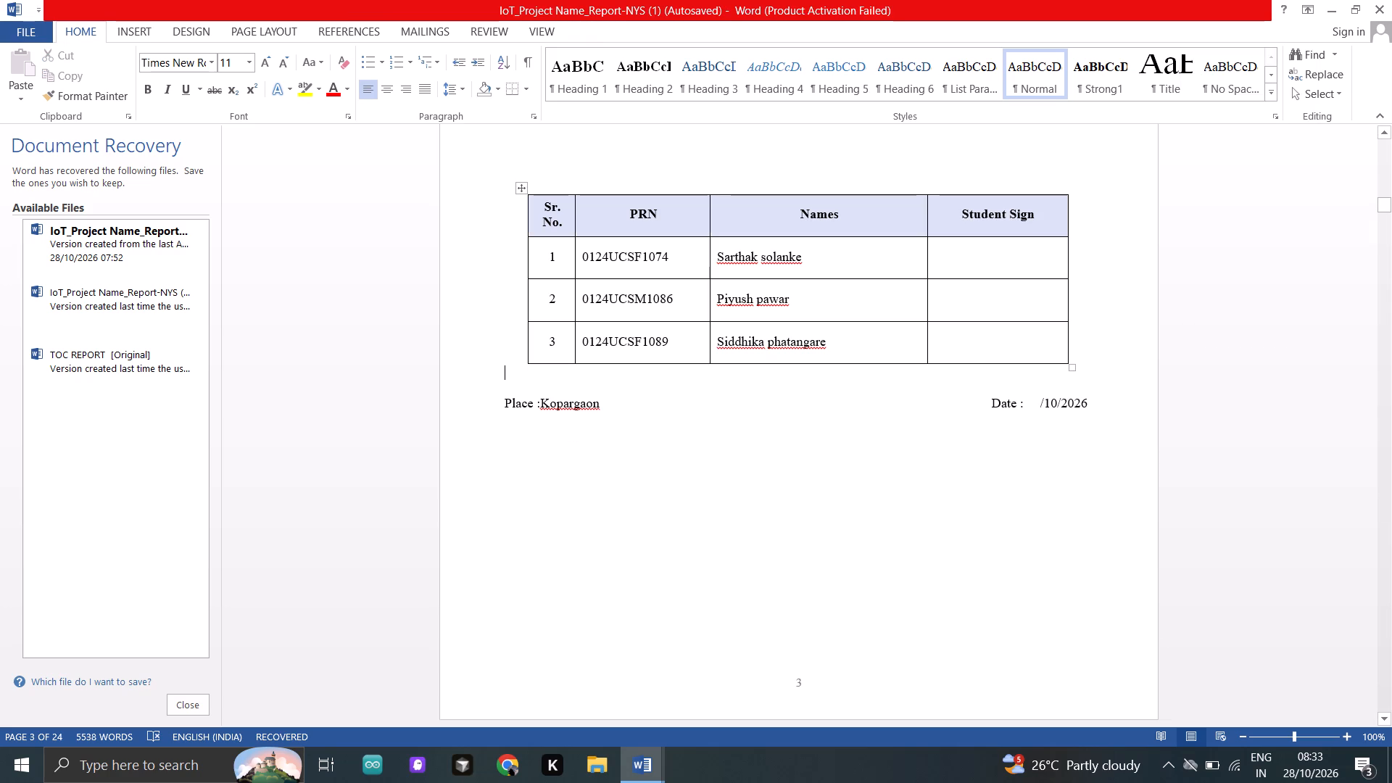
# Replace the end of the PRN in row 3 of the declaration table with the third group member's number.
pyautogui.click(681, 342)
pyautogui.press('BackSpace')
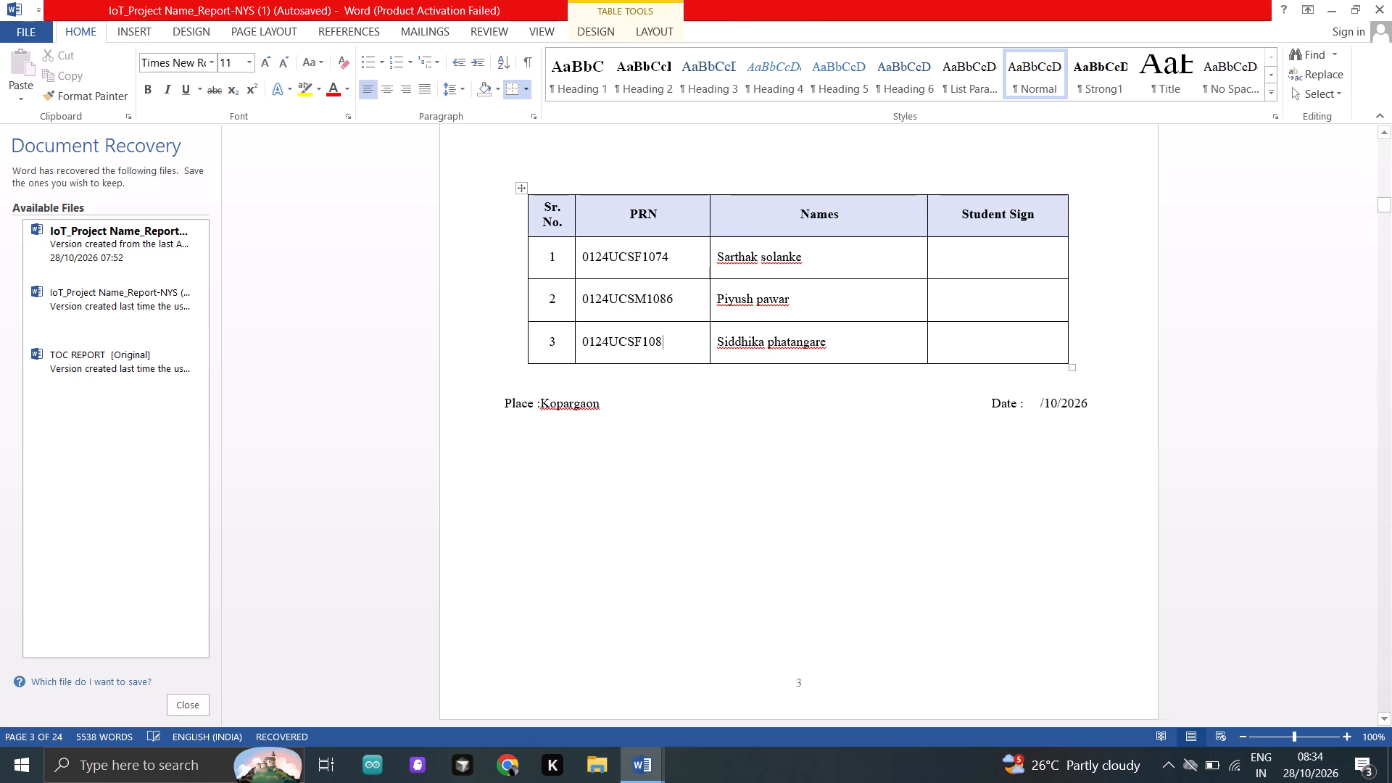
pyautogui.press('BackSpace')
pyautogui.press('BackSpace')
pyautogui.press('BackSpace')
pyautogui.press('BackSpace')
pyautogui.press('BackSpace')
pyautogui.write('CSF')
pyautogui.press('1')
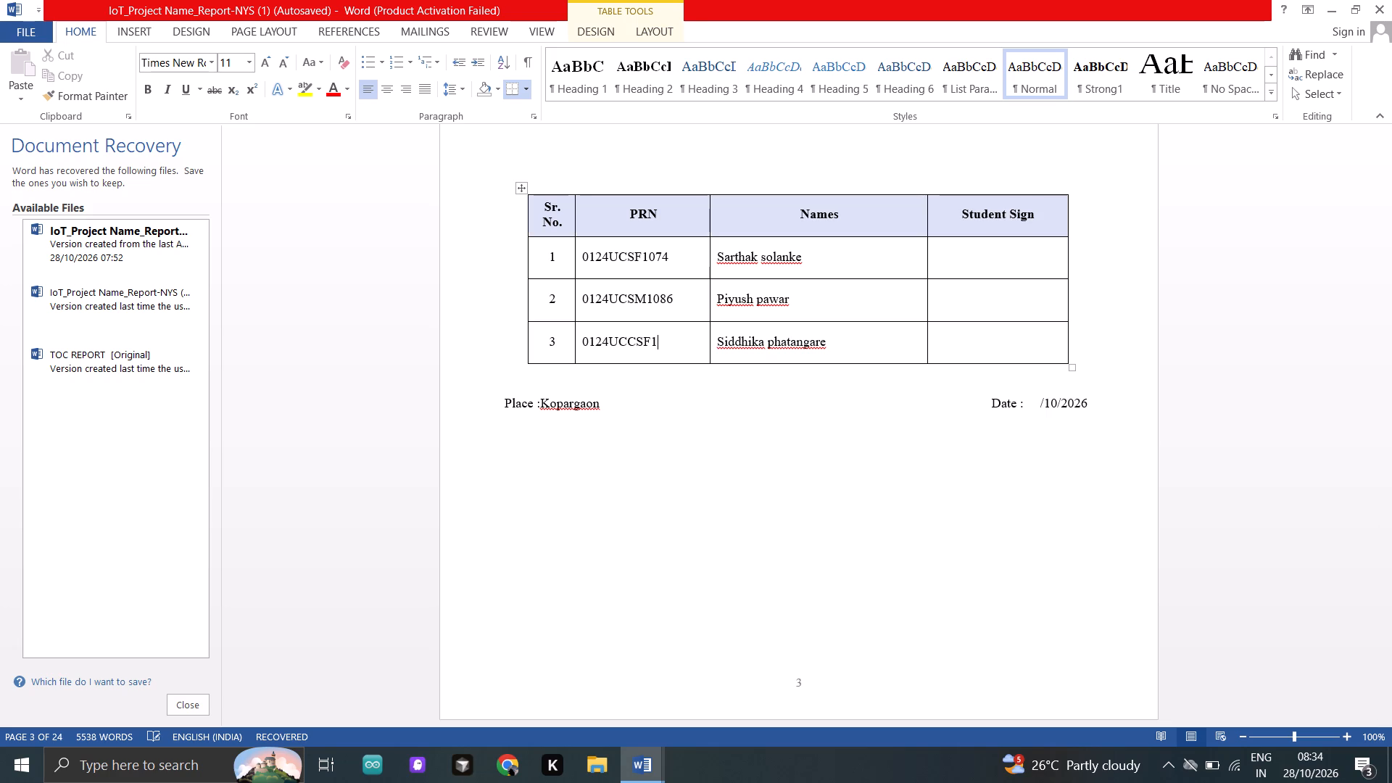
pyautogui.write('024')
# Replace the end of the PRN in row 2 of the declaration table with the second group member's number.
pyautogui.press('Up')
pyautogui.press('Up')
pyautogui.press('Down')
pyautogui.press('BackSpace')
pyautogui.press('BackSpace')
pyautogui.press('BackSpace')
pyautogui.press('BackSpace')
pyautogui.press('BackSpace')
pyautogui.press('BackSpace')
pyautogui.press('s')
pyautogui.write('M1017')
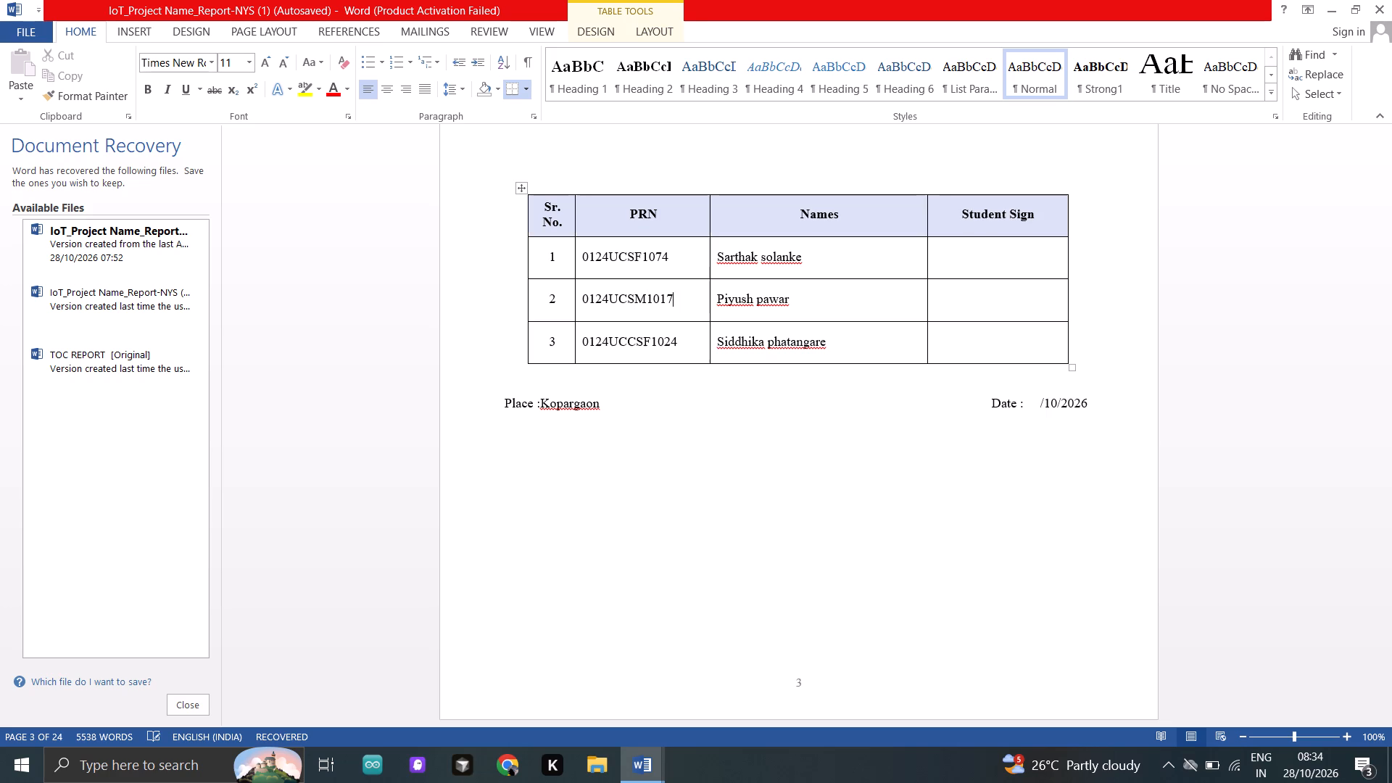
# Replace the end of the PRN in row 1 of the declaration table with the first group member's number.
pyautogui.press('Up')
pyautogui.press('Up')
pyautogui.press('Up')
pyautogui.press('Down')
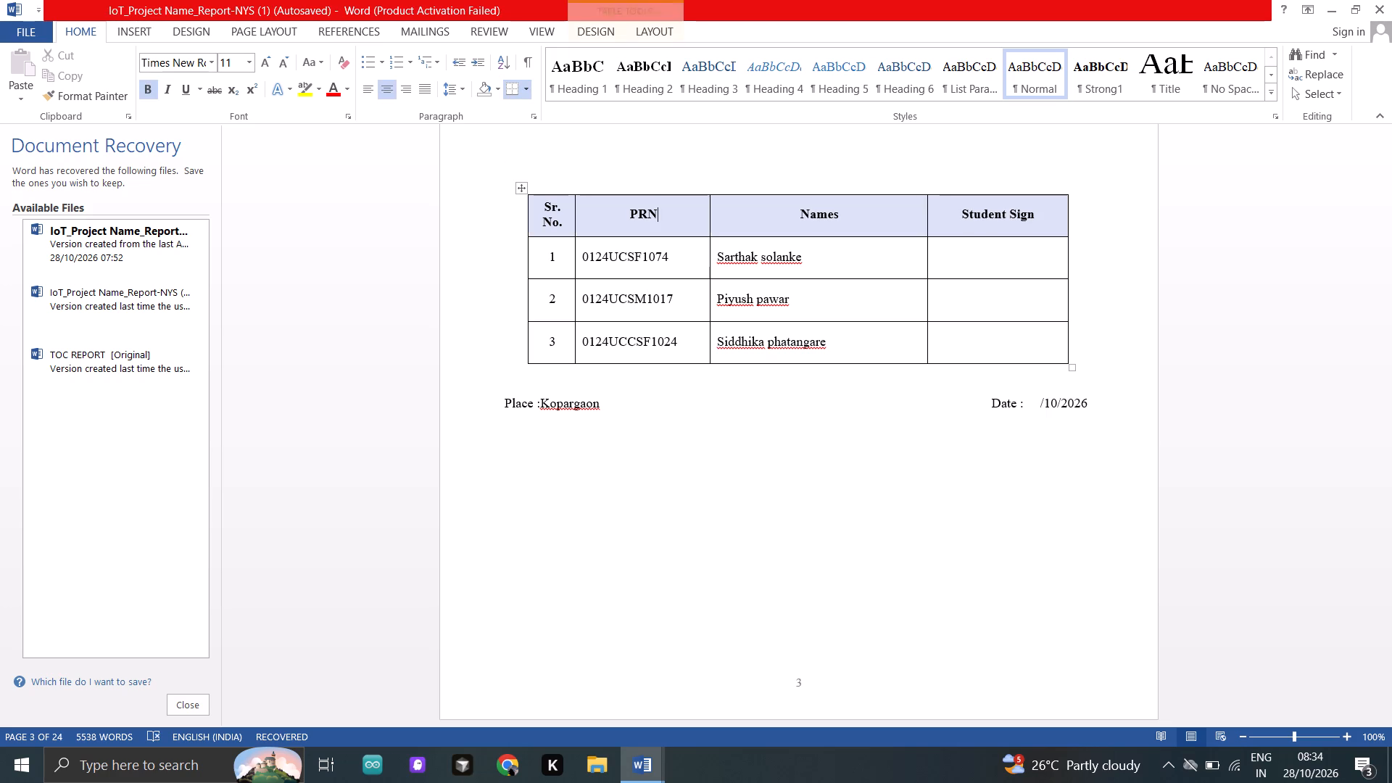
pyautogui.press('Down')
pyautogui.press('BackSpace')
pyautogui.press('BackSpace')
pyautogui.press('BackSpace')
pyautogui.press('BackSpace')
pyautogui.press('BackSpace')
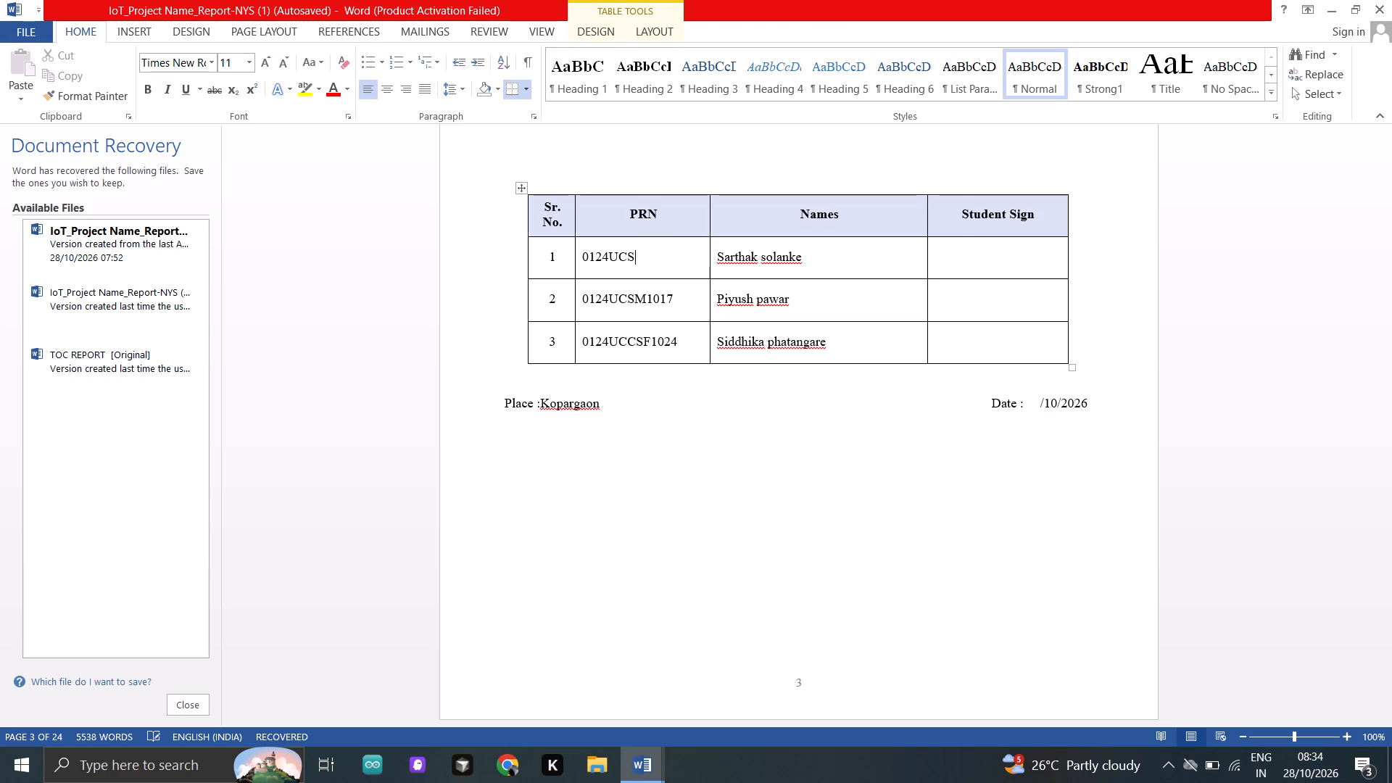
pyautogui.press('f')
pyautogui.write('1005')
pyautogui.click(696, 542)
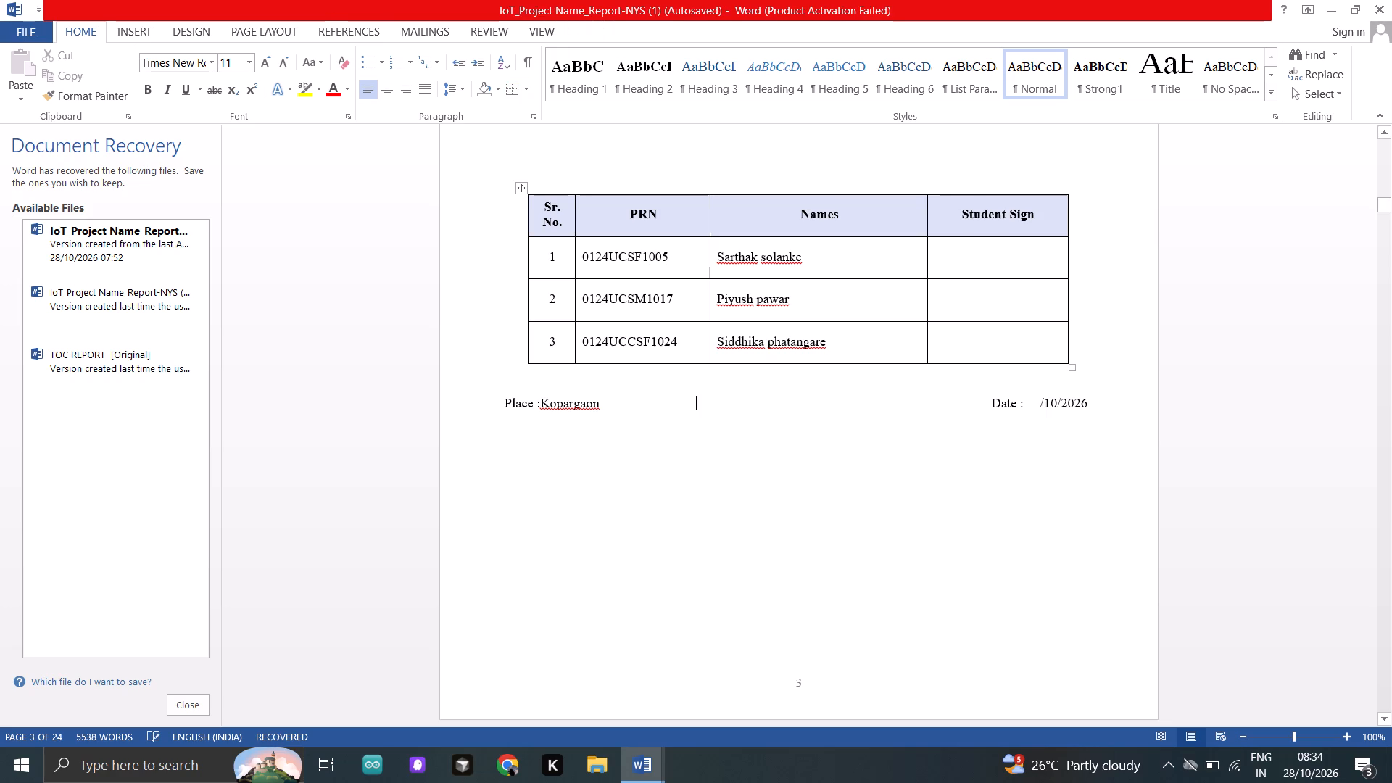
# Replace the end of the PRN in the first row of the acknowledgement page's student table with the first group member's number.
pyautogui.scroll(-8, 696, 542)
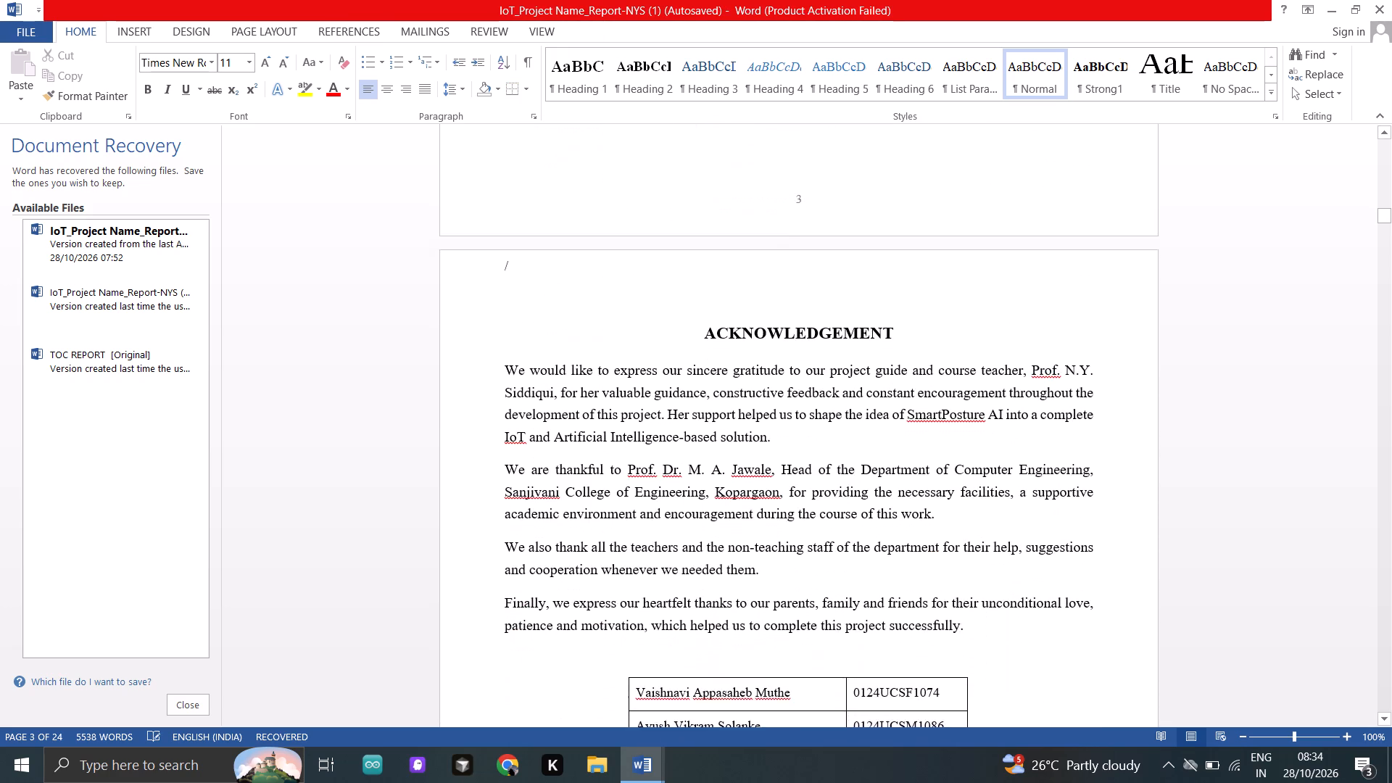
pyautogui.scroll(-4, 696, 542)
pyautogui.hscroll(1, 696, 542)
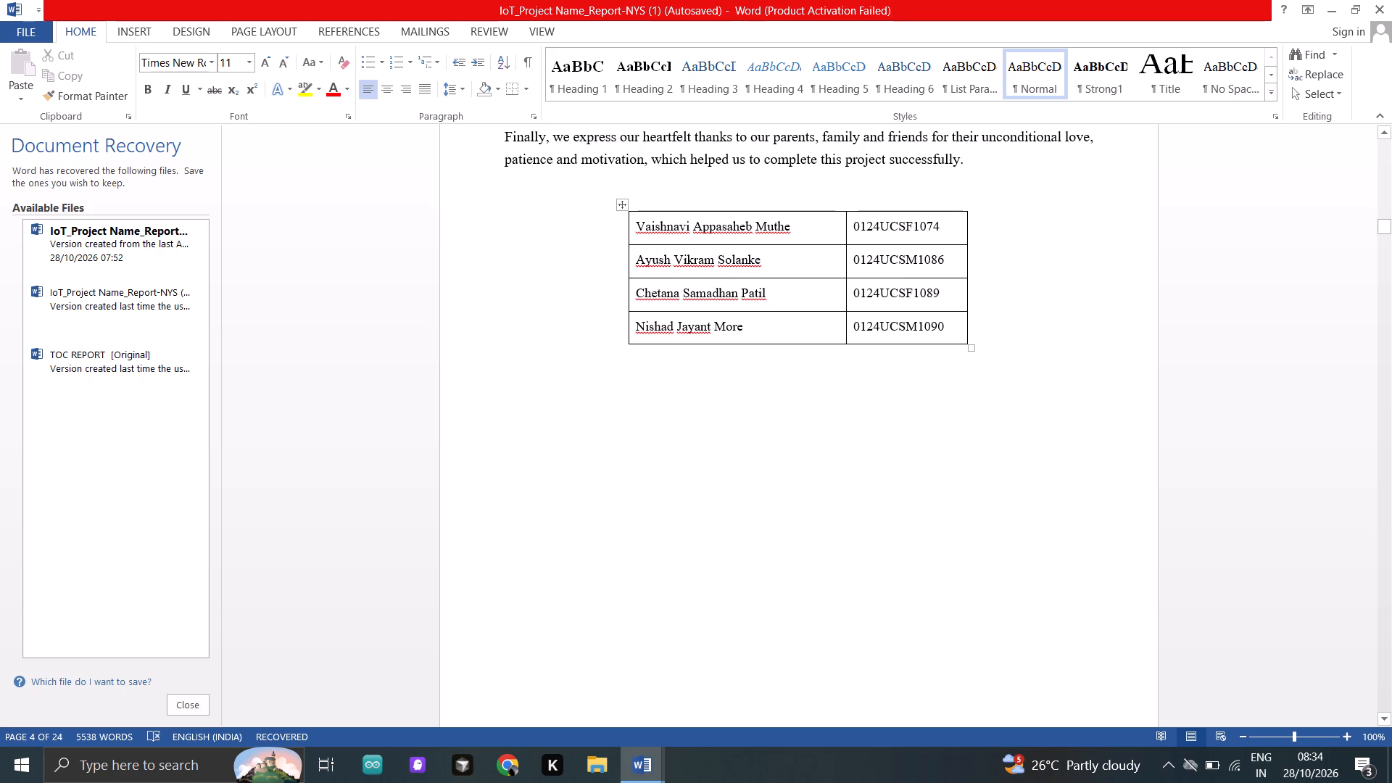
pyautogui.moveTo(942, 224); pyautogui.dragTo(858, 229)
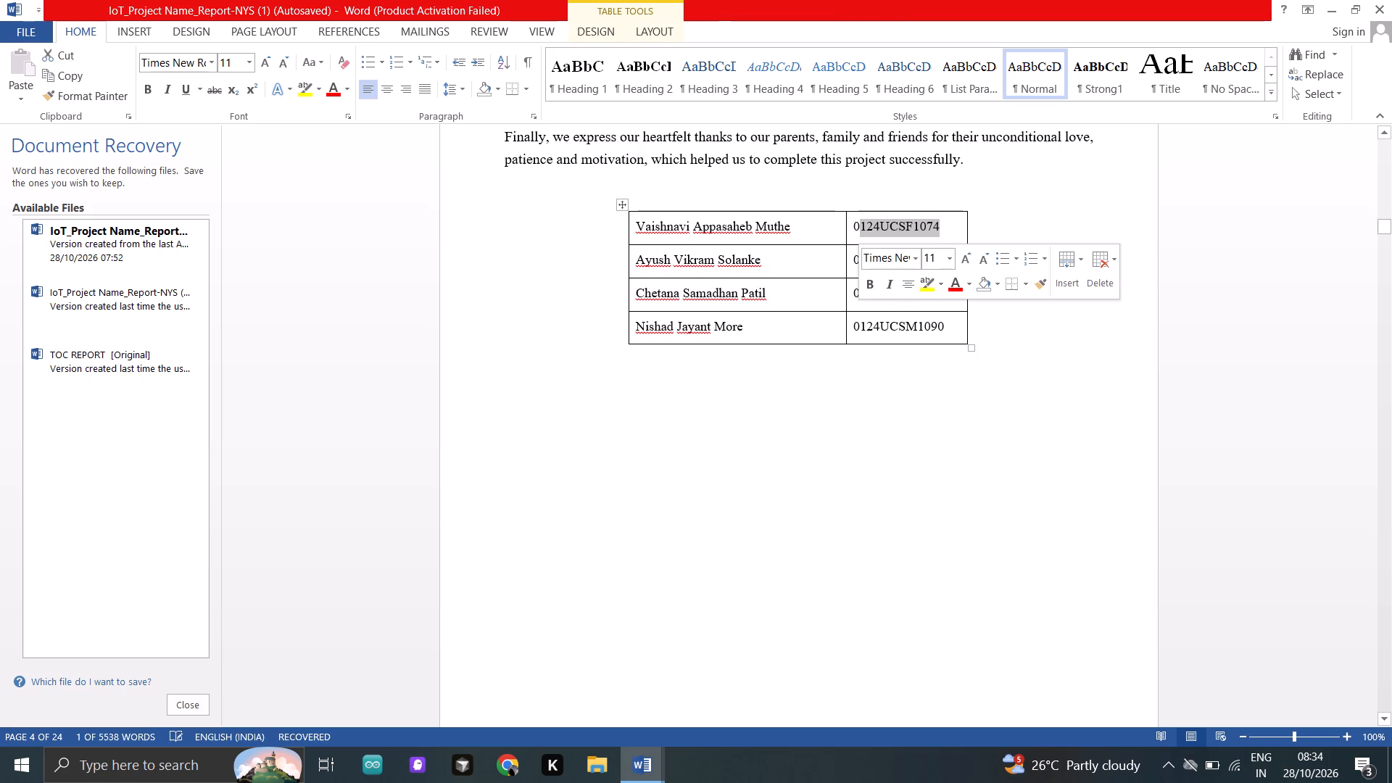
pyautogui.press('BackSpace')
pyautogui.hotkey('ctrl', 'z')
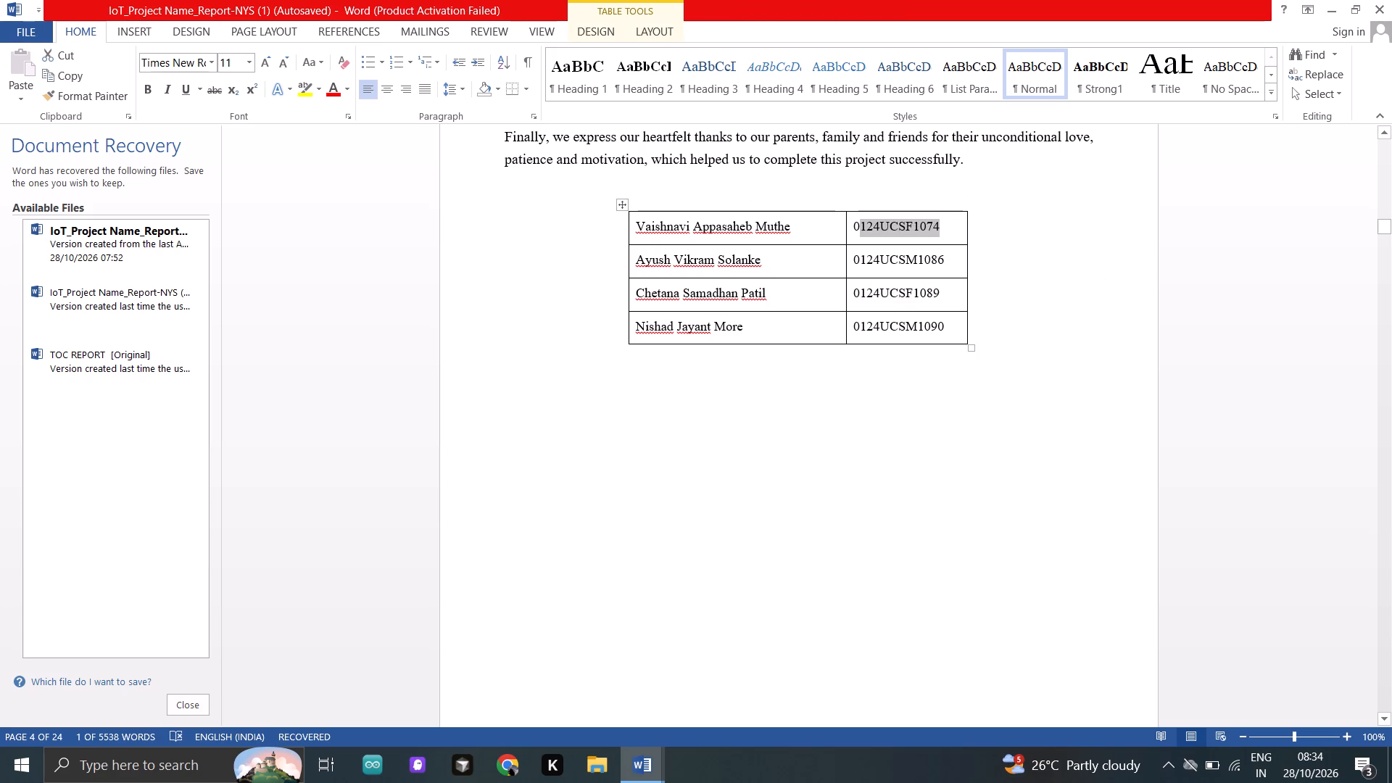
pyautogui.click(940, 222)
pyautogui.press('BackSpace')
pyautogui.press('BackSpace')
pyautogui.press('BackSpace')
pyautogui.press('BackSpace')
pyautogui.press('BackSpace')
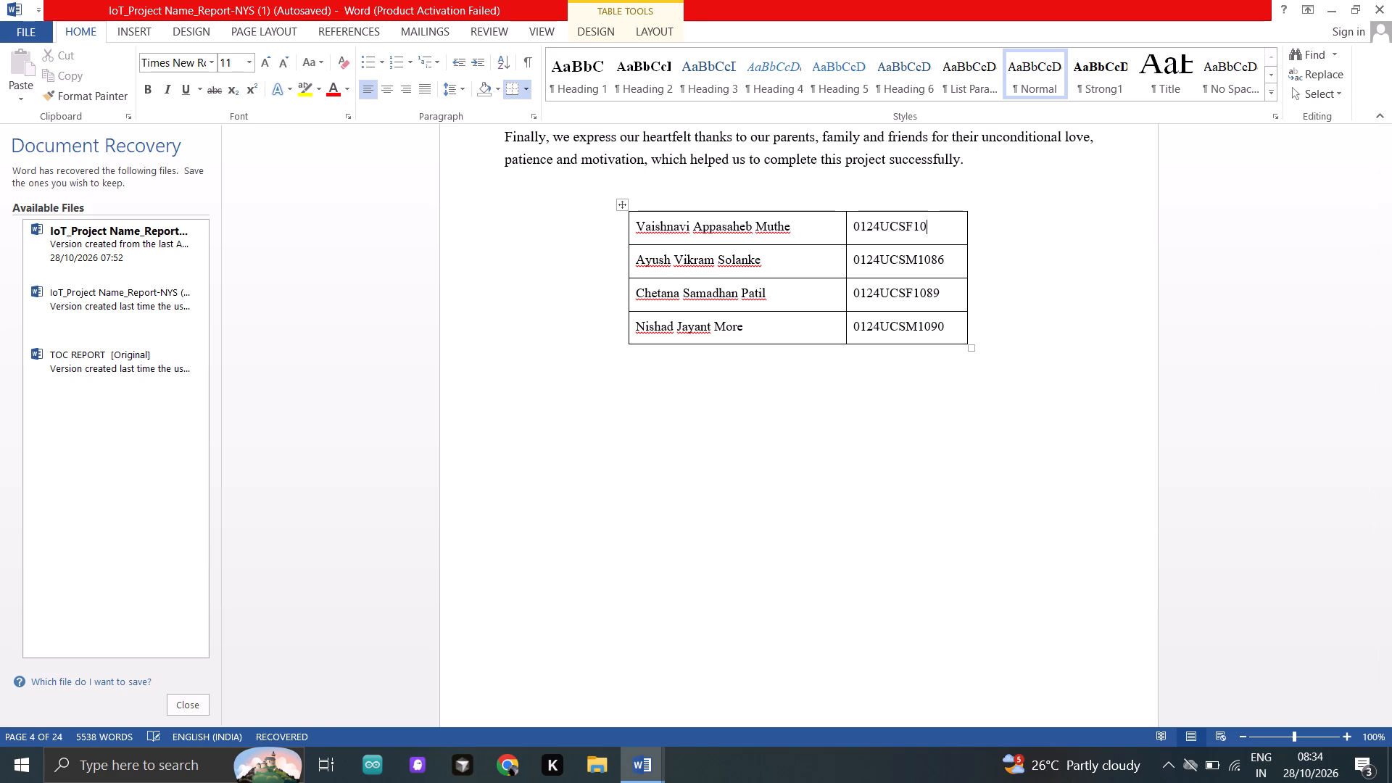
pyautogui.press('BackSpace')
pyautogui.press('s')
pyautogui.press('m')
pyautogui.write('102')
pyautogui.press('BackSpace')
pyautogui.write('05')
# Replace the end of the PRN in the second row of the acknowledgement table with the second group member's number.
pyautogui.moveTo(945, 267); pyautogui.dragTo(906, 270)
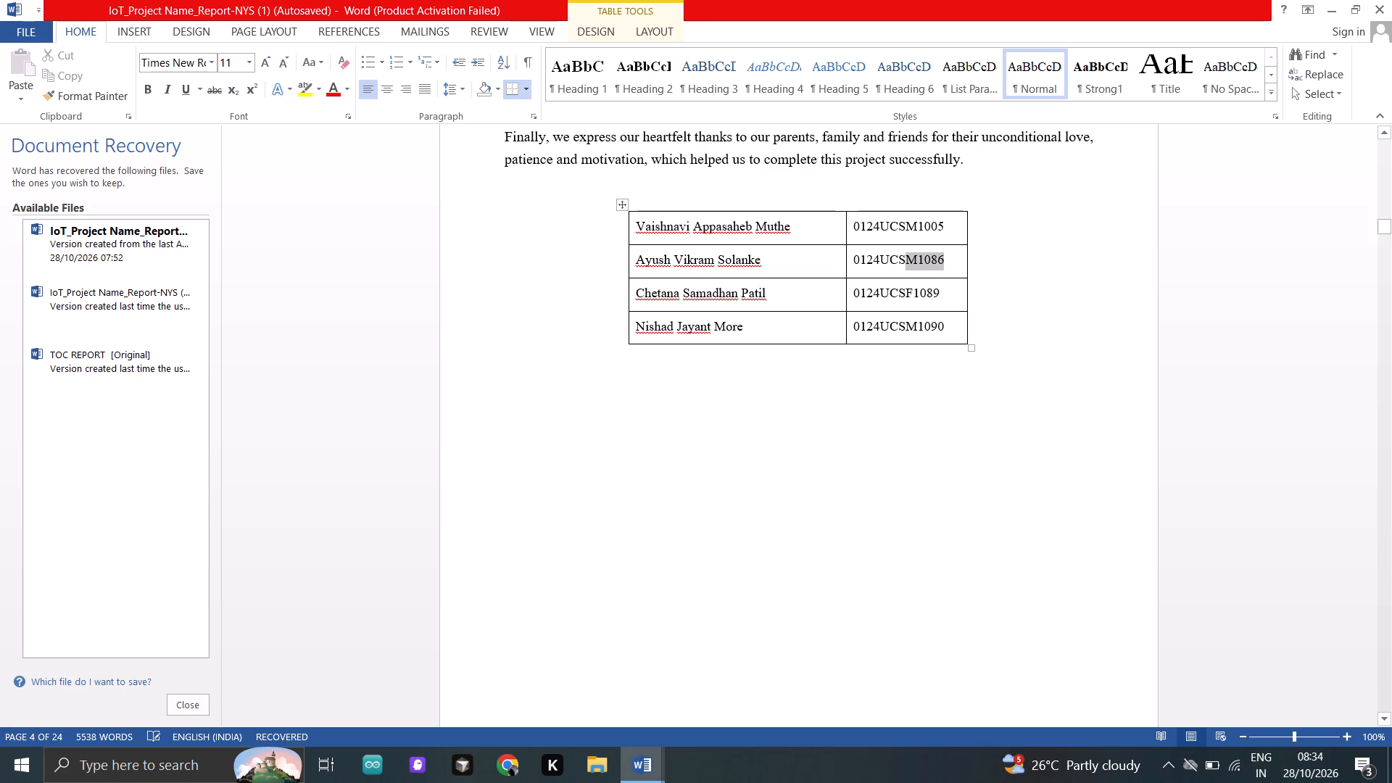
pyautogui.moveTo(906, 270); pyautogui.dragTo(903, 270)
pyautogui.press('BackSpace')
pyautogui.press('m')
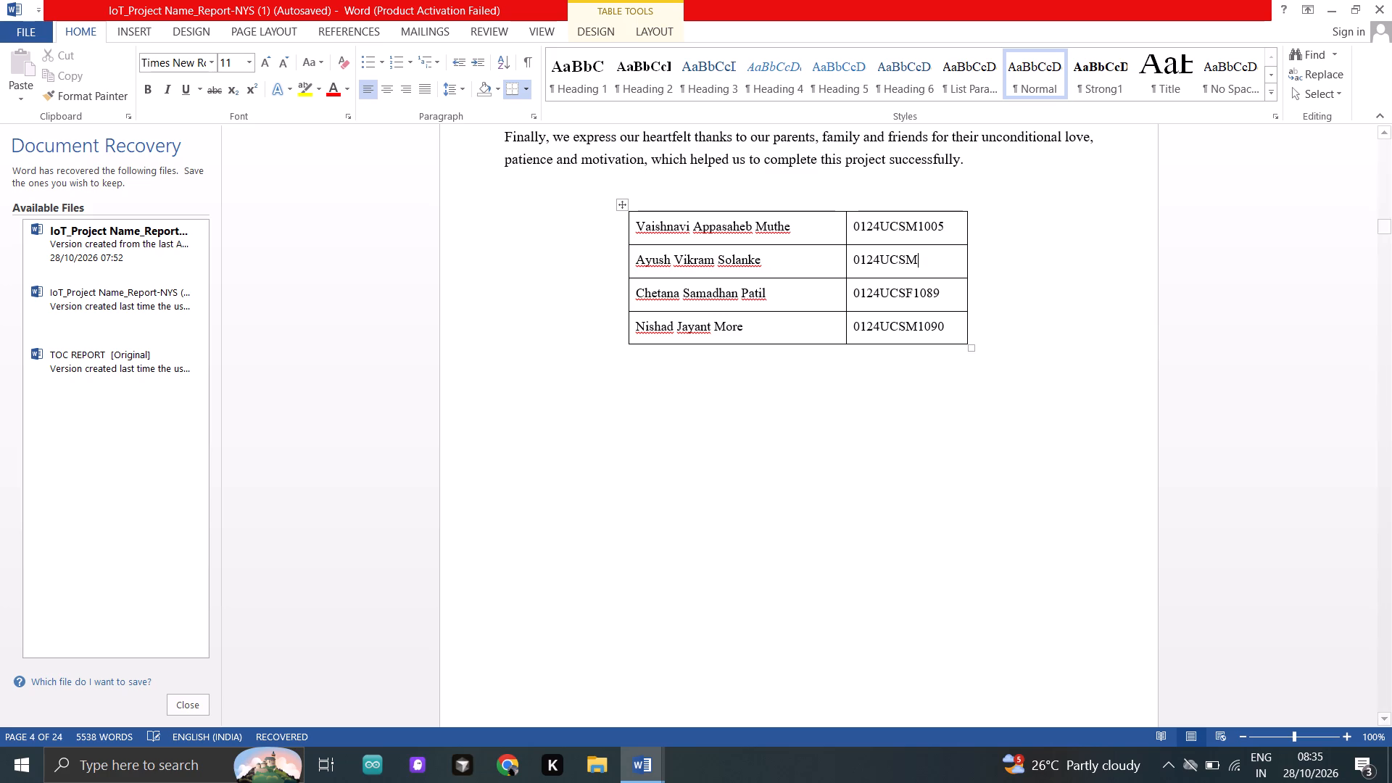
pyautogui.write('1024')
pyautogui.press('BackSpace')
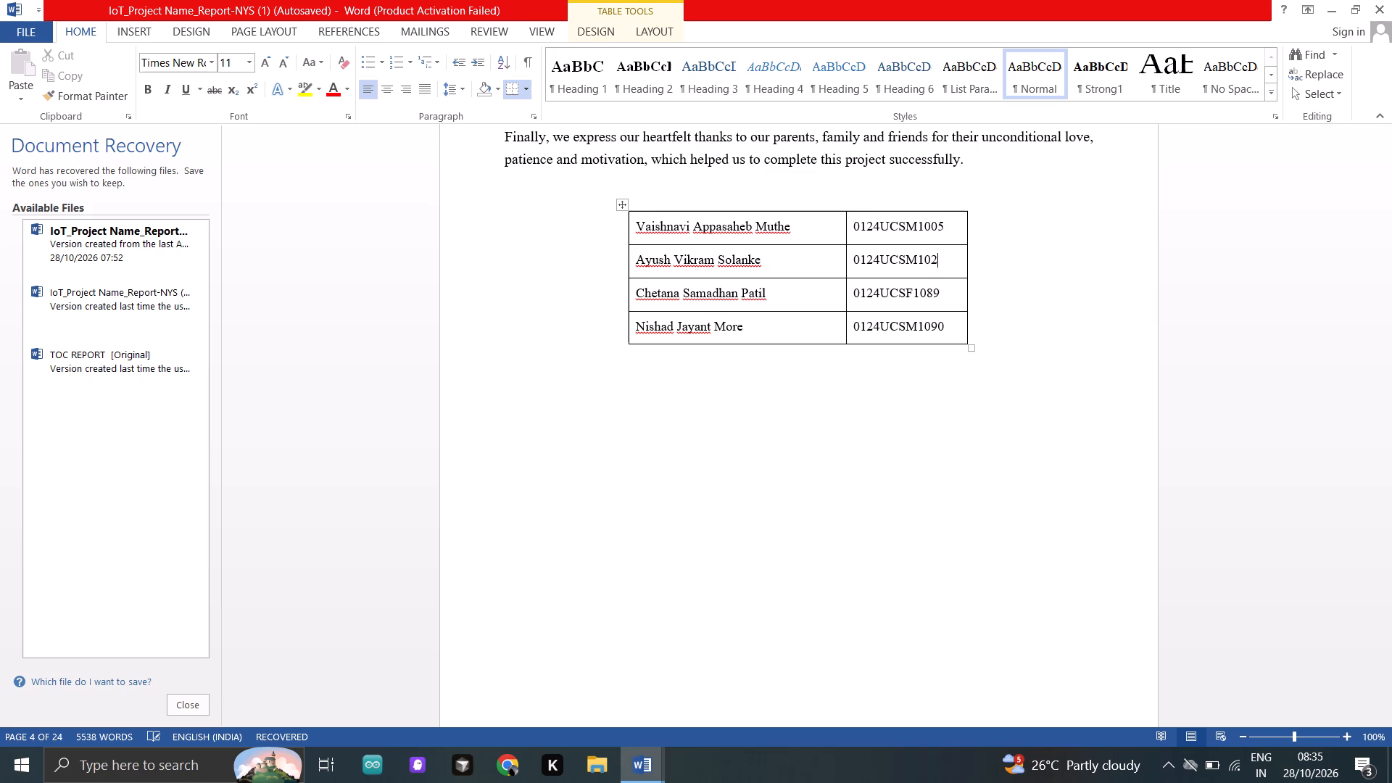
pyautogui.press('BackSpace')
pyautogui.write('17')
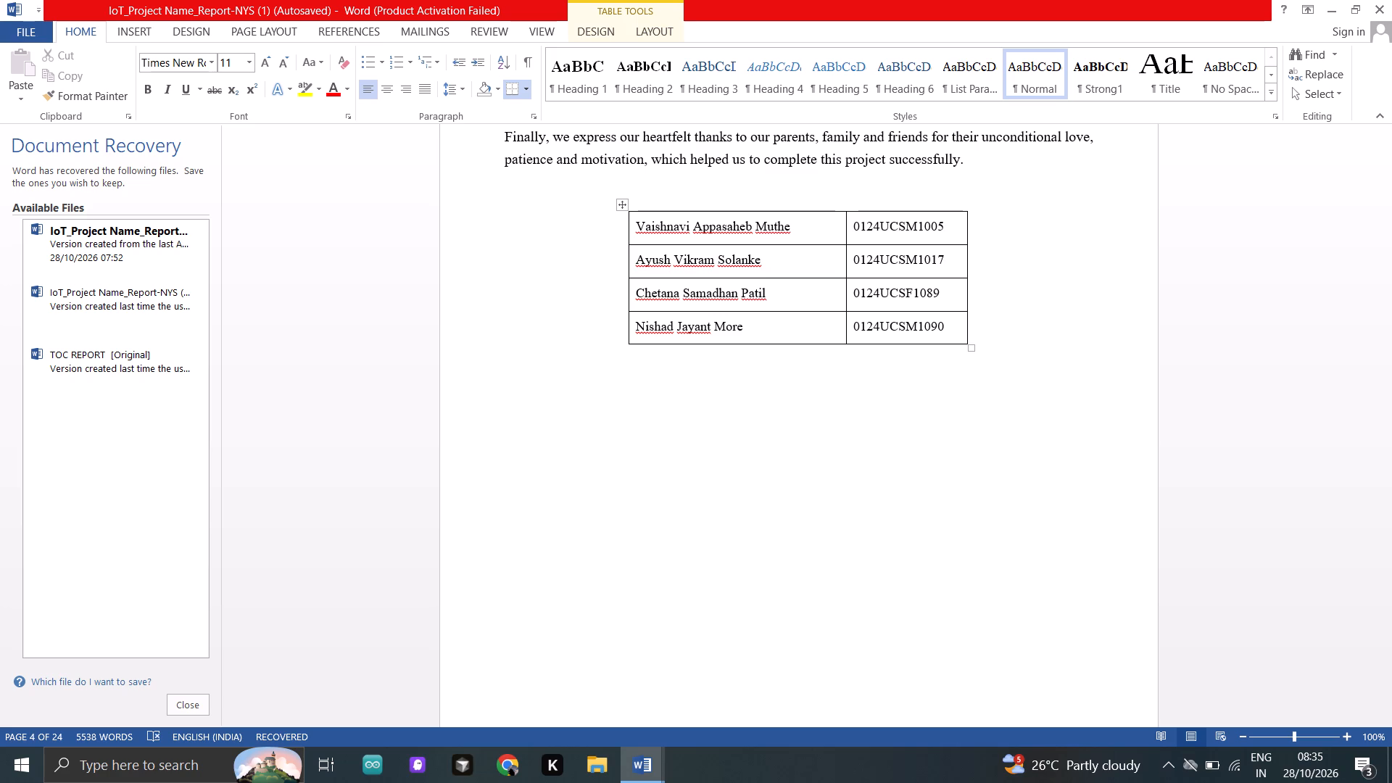
# Replace the end of the PRN in the third row of the acknowledgement table with the third group member's number.
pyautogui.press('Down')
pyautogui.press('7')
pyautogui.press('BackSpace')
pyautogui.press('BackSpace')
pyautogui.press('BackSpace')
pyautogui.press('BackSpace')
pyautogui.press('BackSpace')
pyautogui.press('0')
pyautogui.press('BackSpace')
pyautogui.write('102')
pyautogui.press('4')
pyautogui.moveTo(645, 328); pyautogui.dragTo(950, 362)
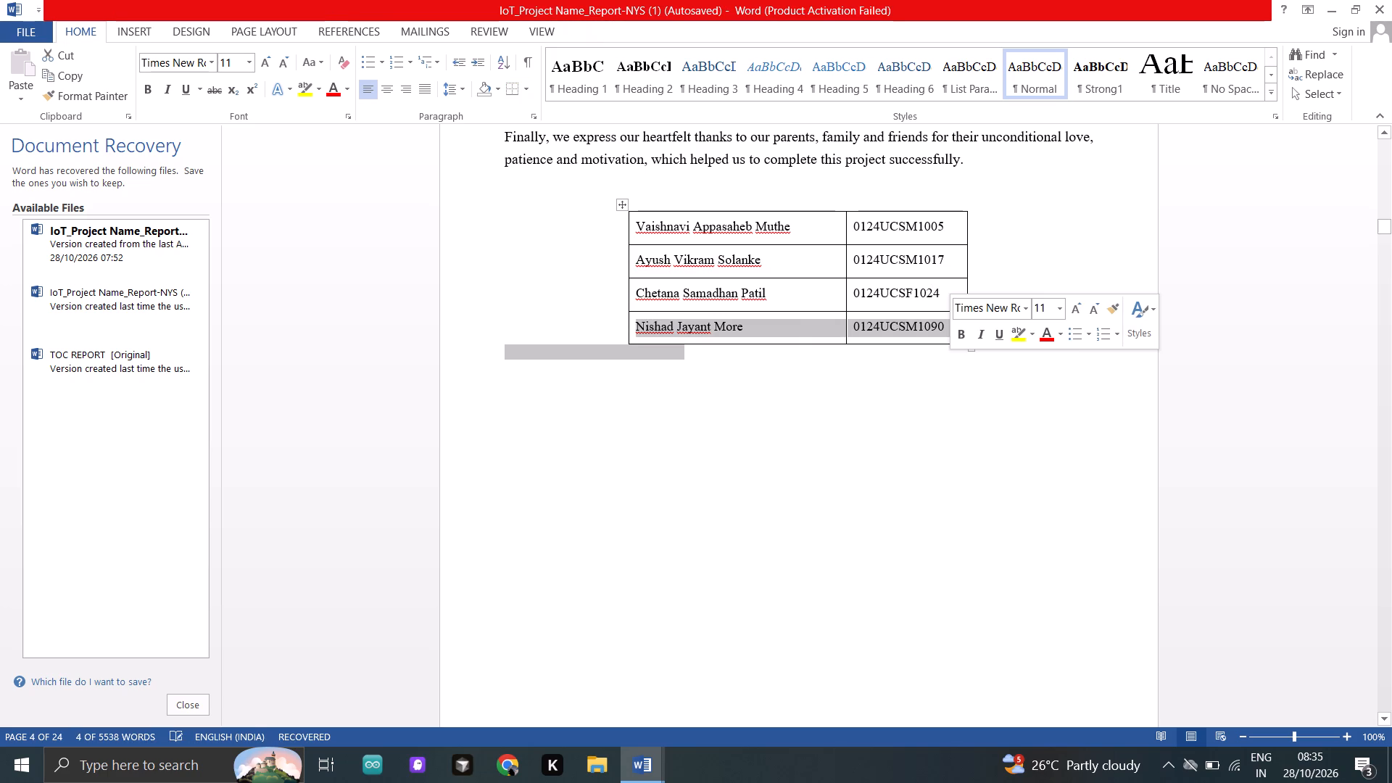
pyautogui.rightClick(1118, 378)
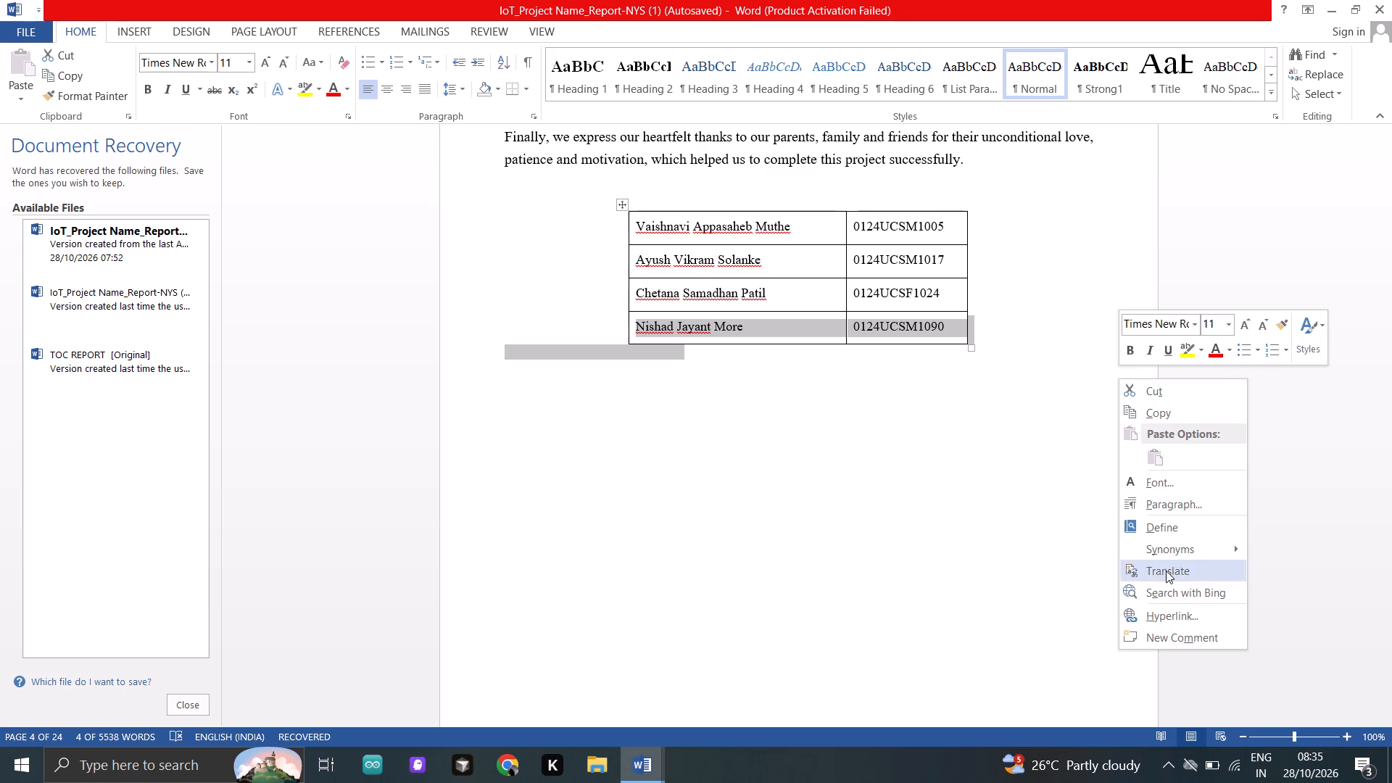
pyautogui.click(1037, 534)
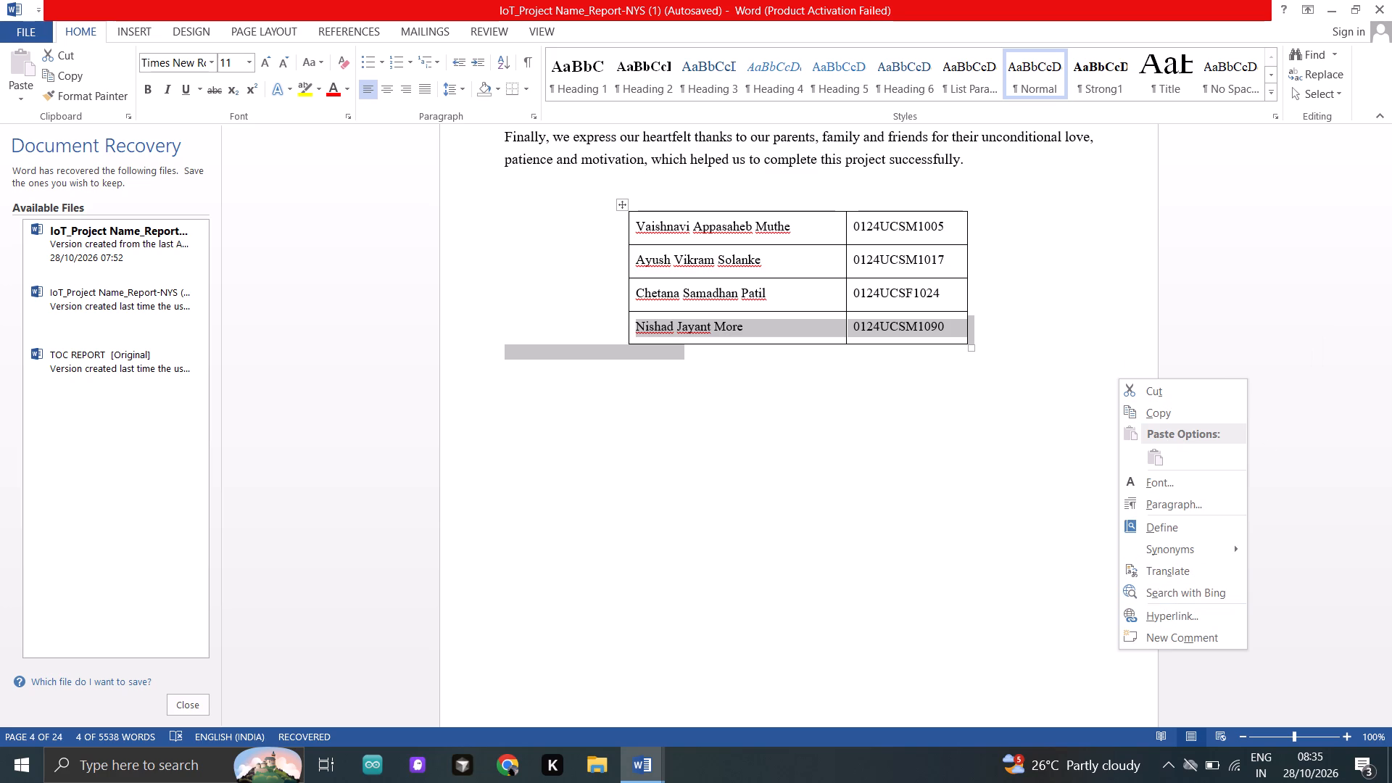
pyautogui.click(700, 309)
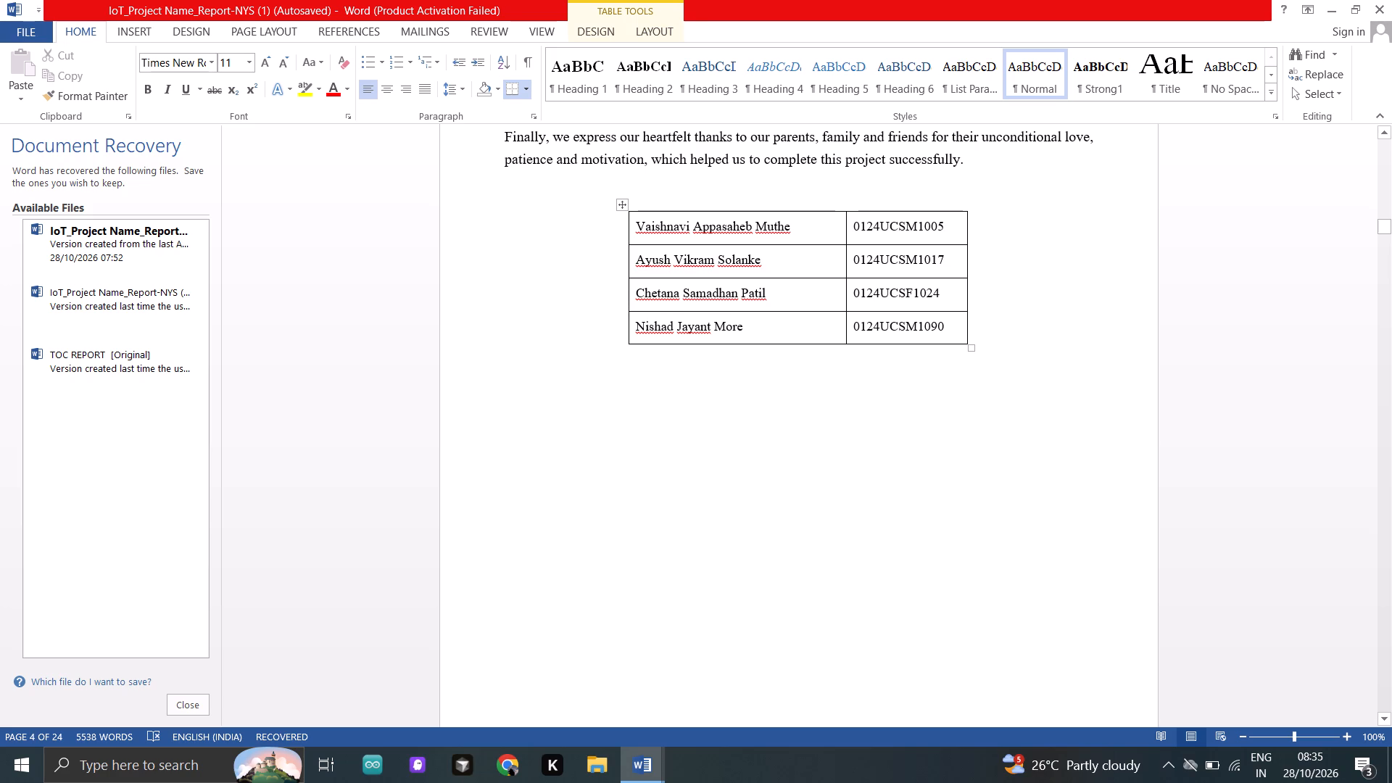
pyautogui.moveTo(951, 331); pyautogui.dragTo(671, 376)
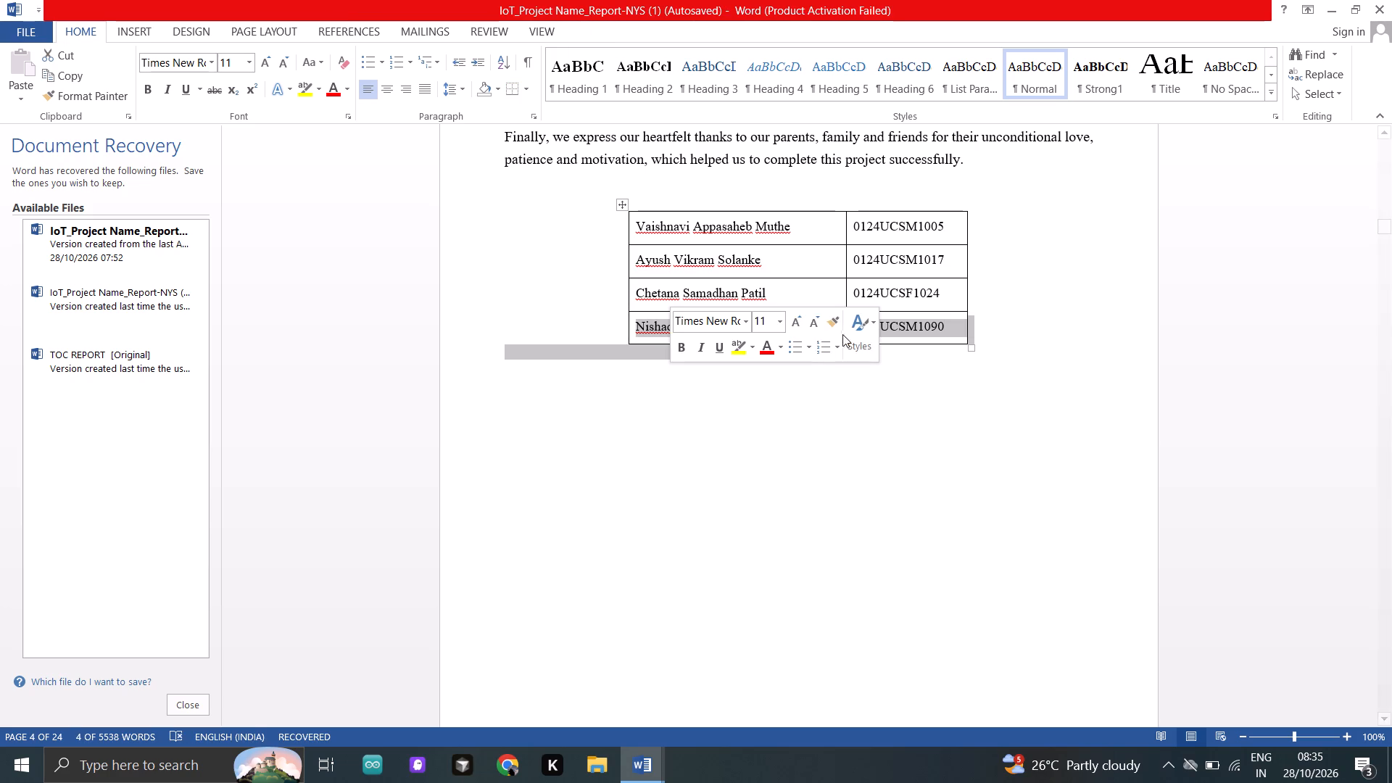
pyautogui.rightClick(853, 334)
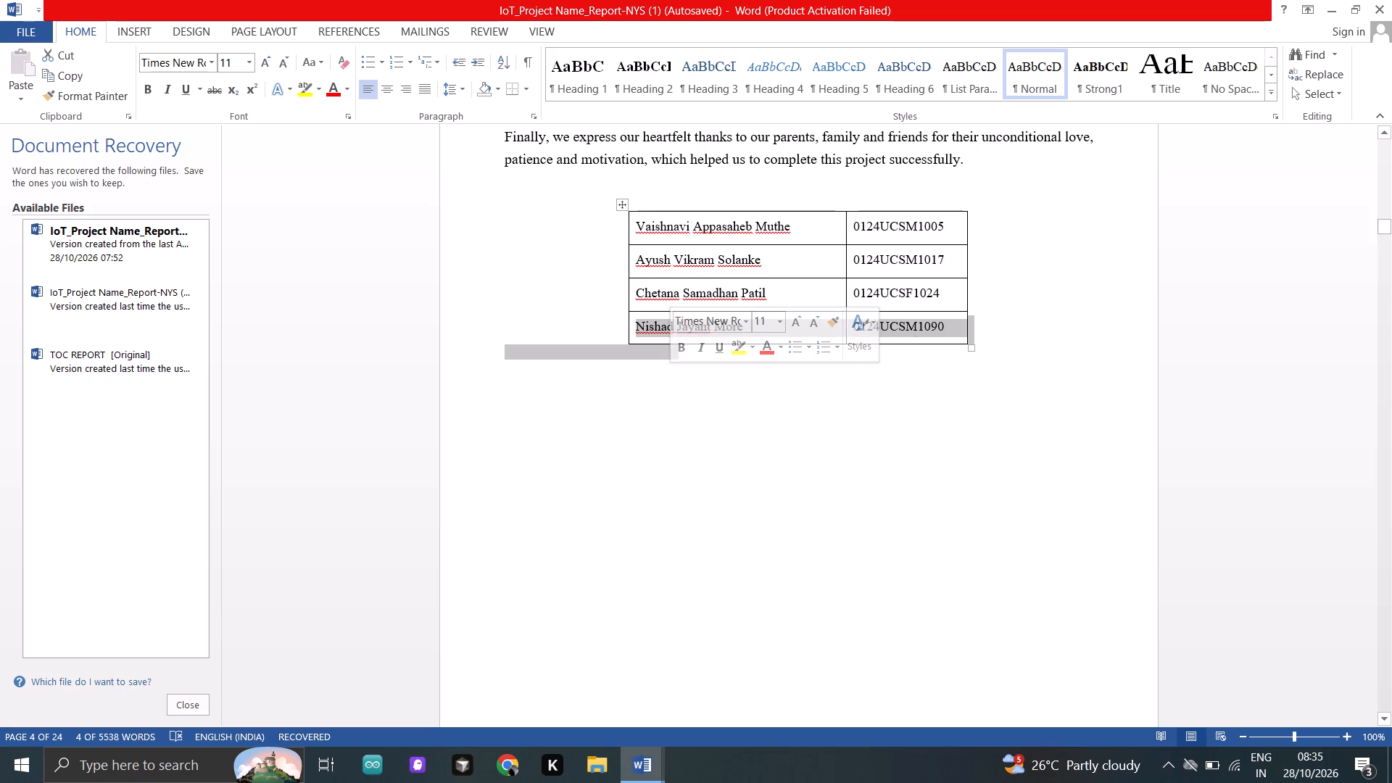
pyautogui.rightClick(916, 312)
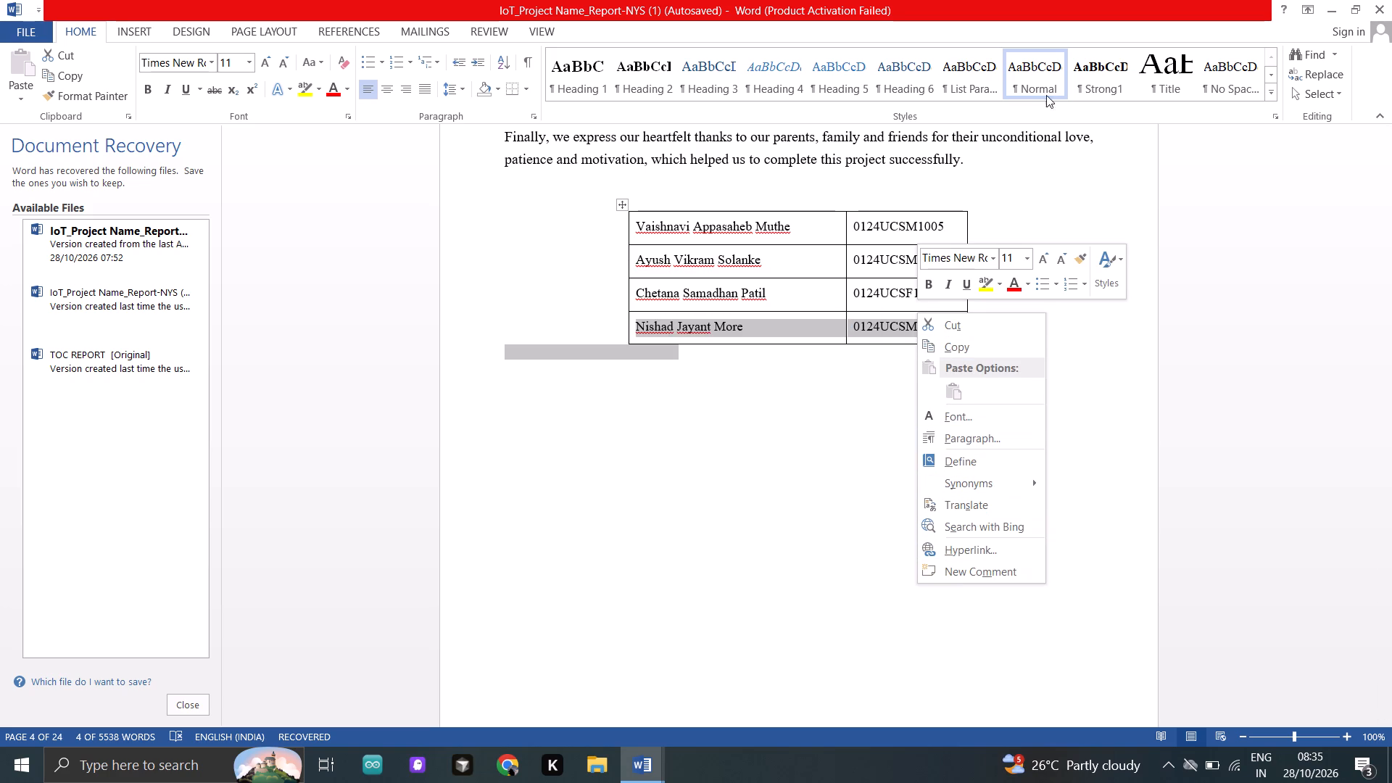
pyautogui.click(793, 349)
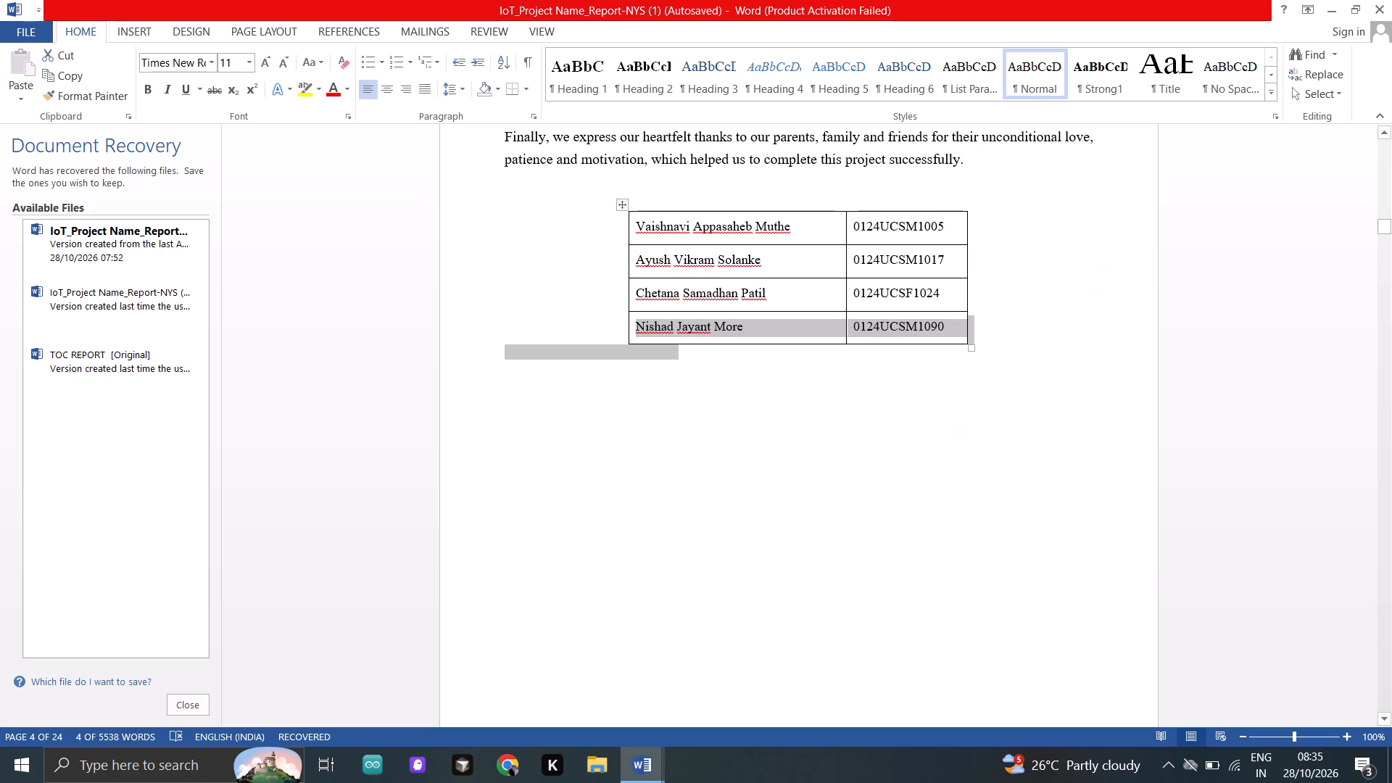
# Replace the name in the first row of the acknowledgement table with the first group member's name copied from the declaration table.
pyautogui.moveTo(796, 224); pyautogui.dragTo(628, 220)
pyautogui.press('BackSpace')
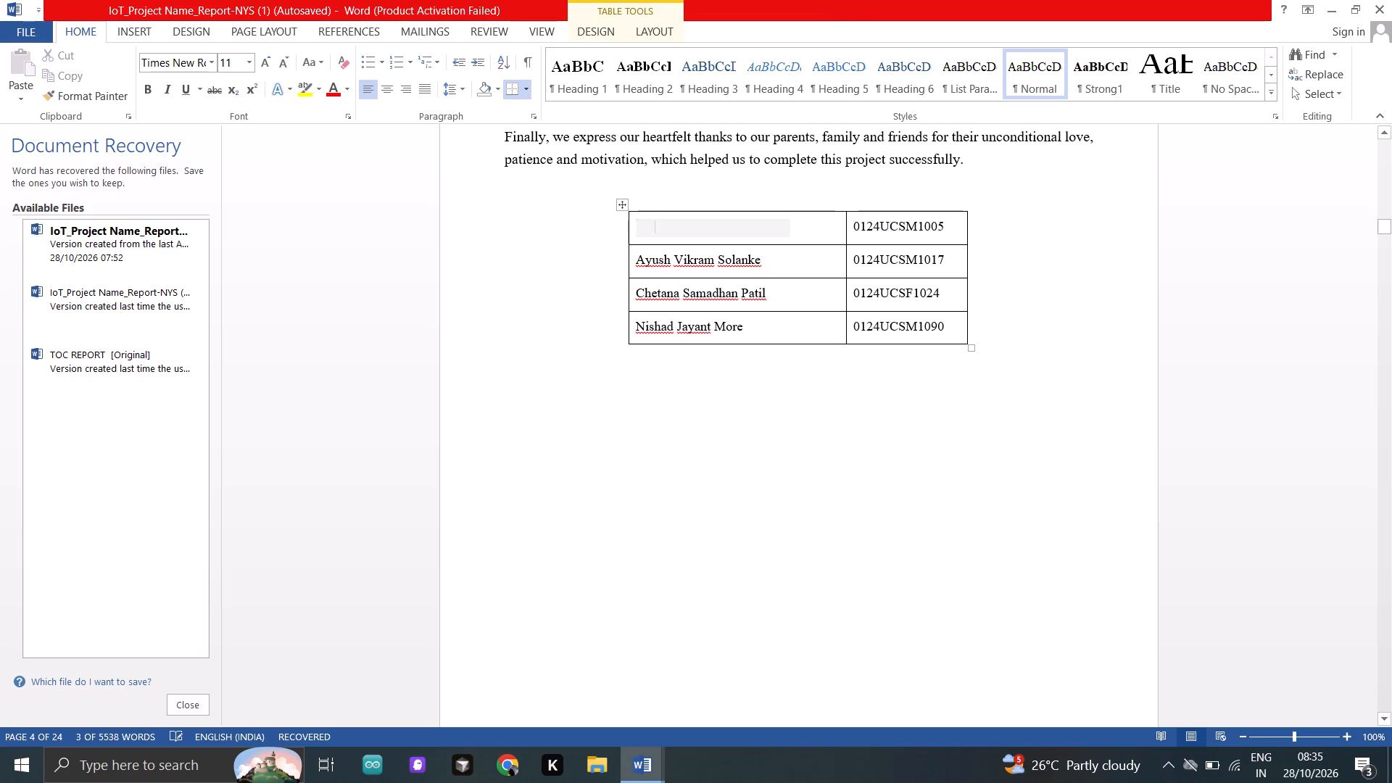
pyautogui.scroll(4, 628, 220)
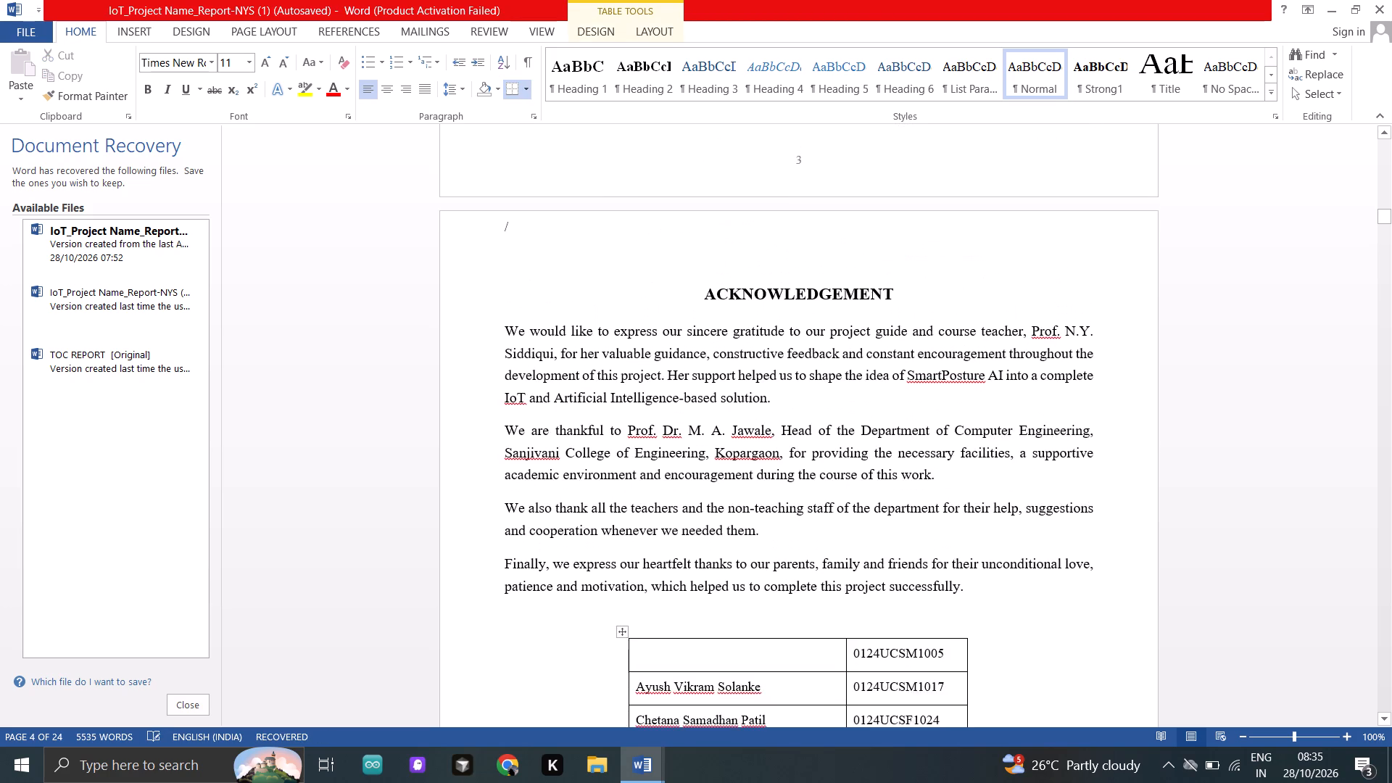
pyautogui.scroll(3, 628, 220)
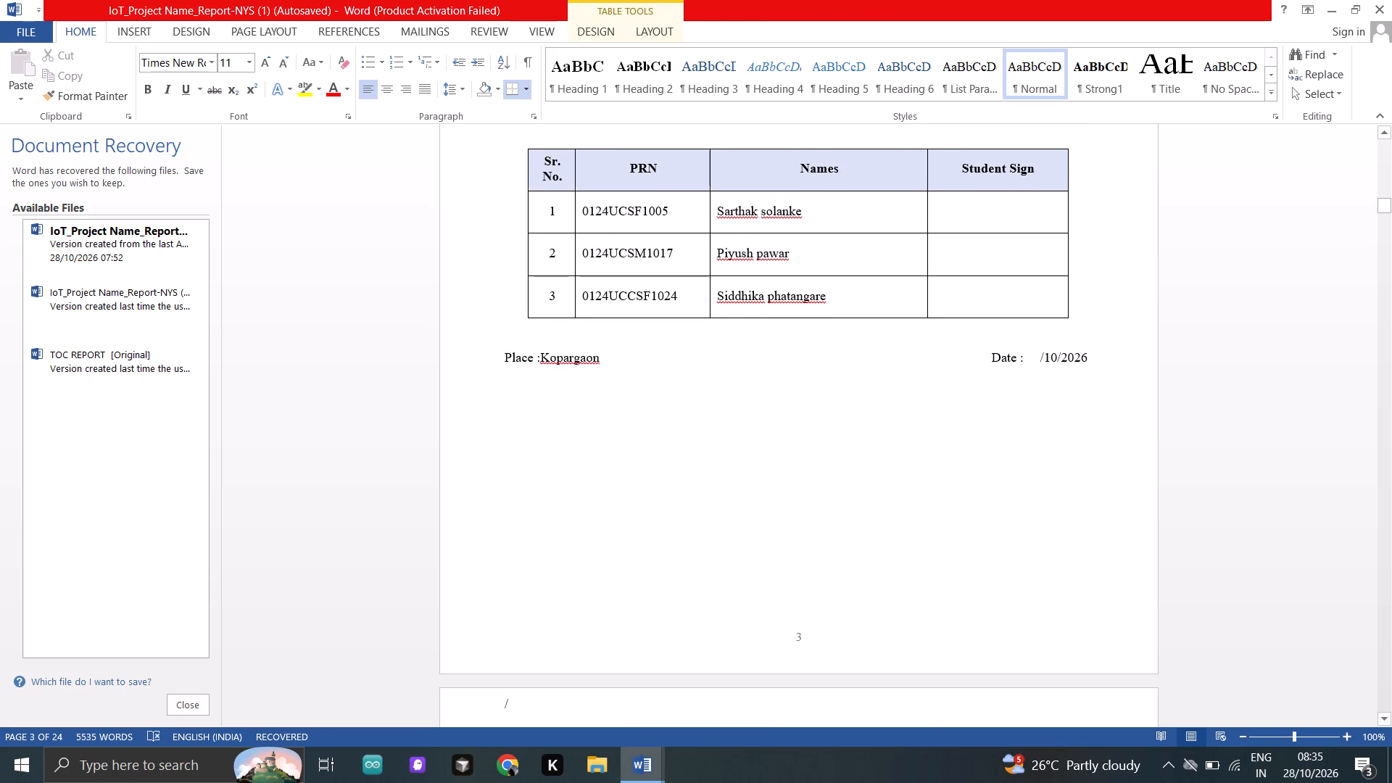
pyautogui.moveTo(718, 212); pyautogui.dragTo(805, 210)
pyautogui.hotkey('ctrl', 'c')
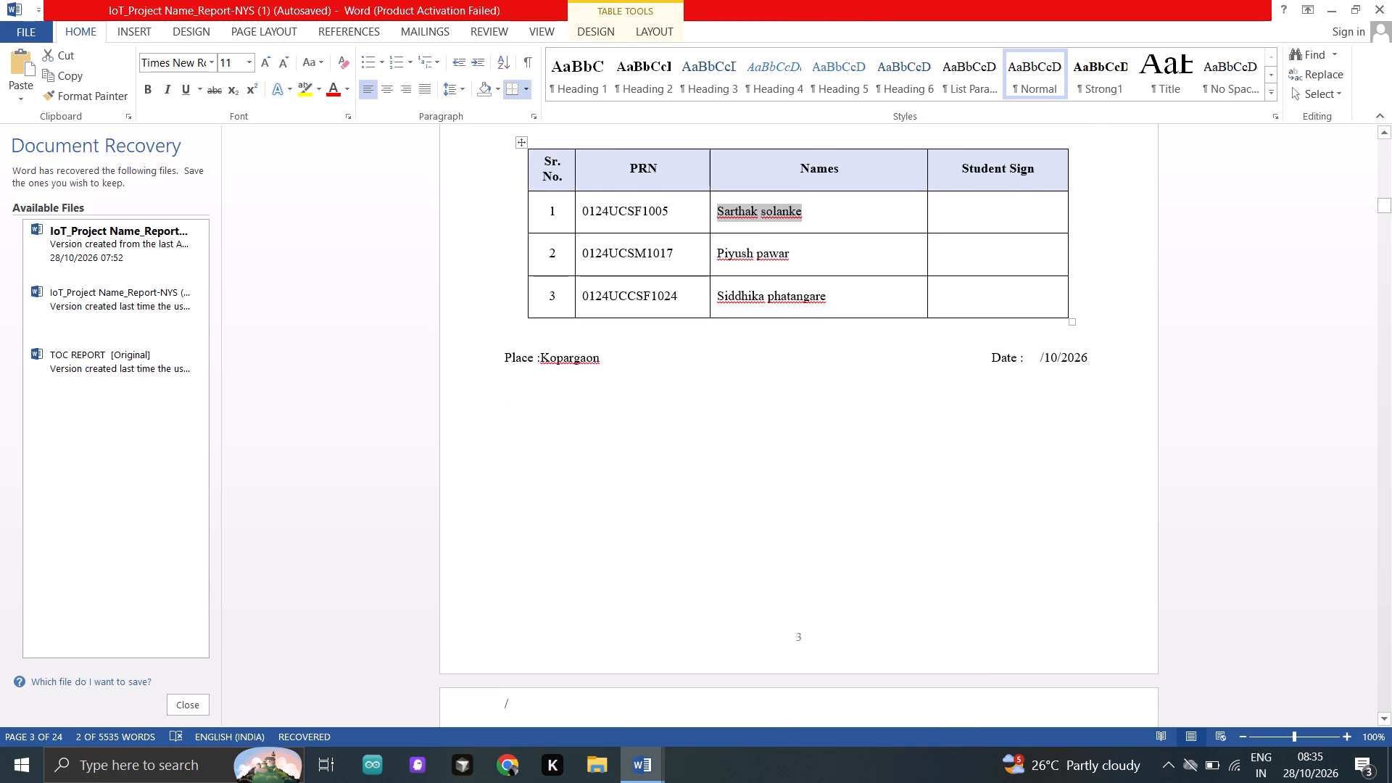
pyautogui.scroll(-9, 805, 210)
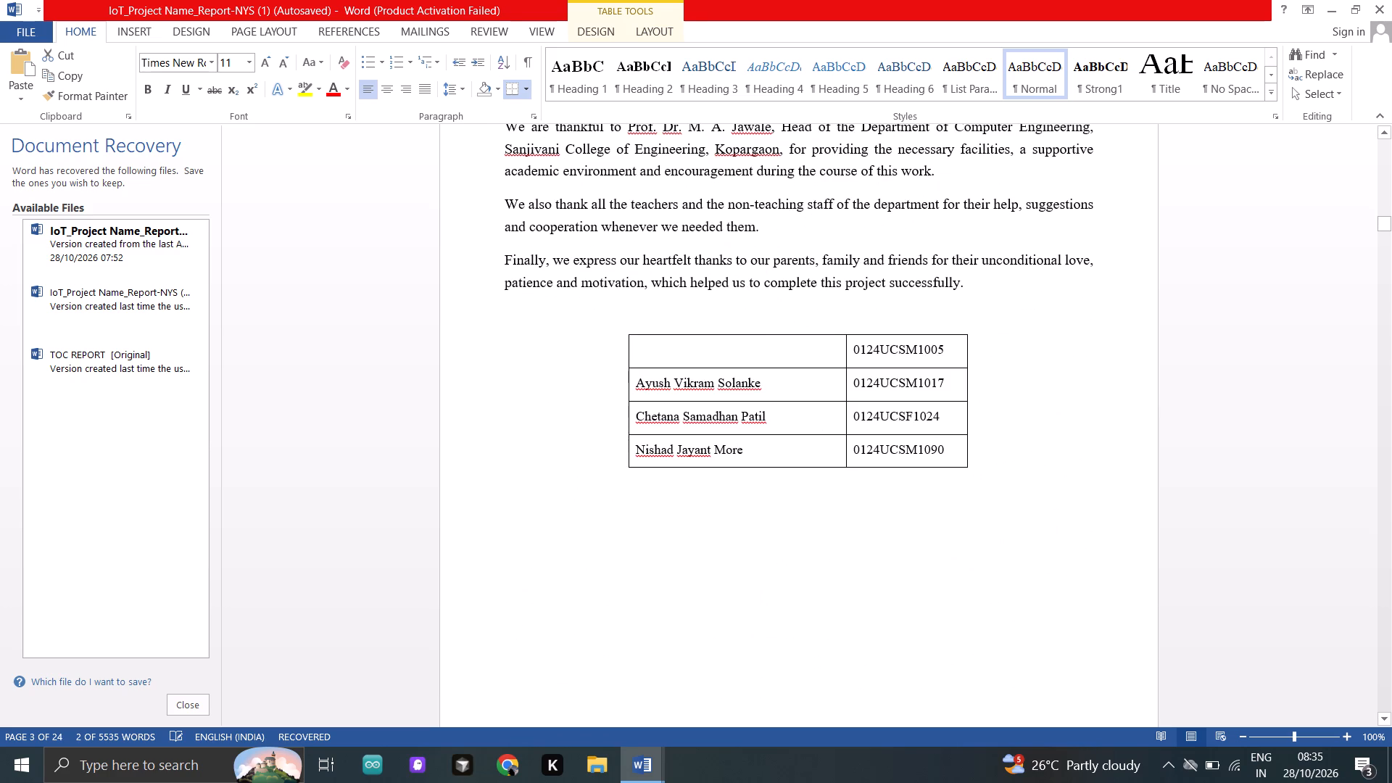
pyautogui.click(721, 357)
pyautogui.hotkey('ctrl', 'v')
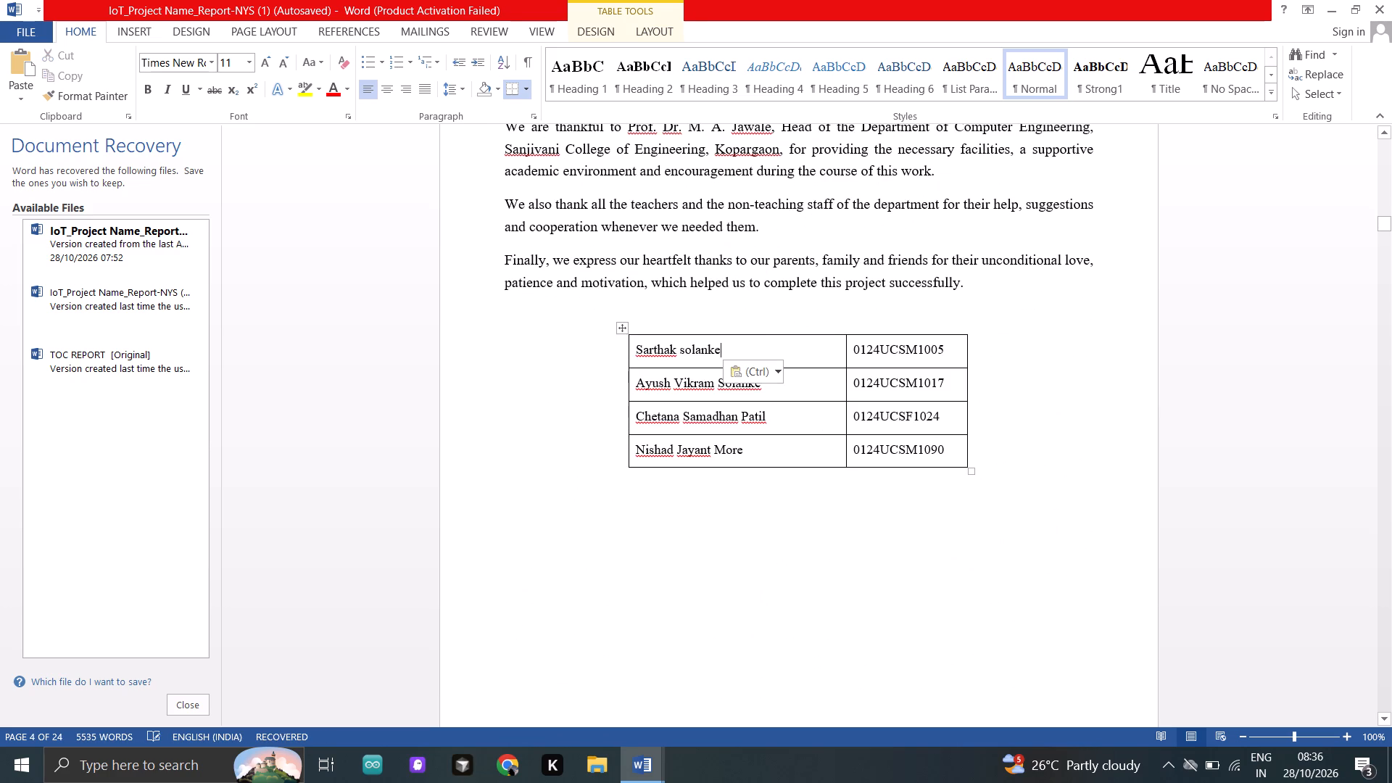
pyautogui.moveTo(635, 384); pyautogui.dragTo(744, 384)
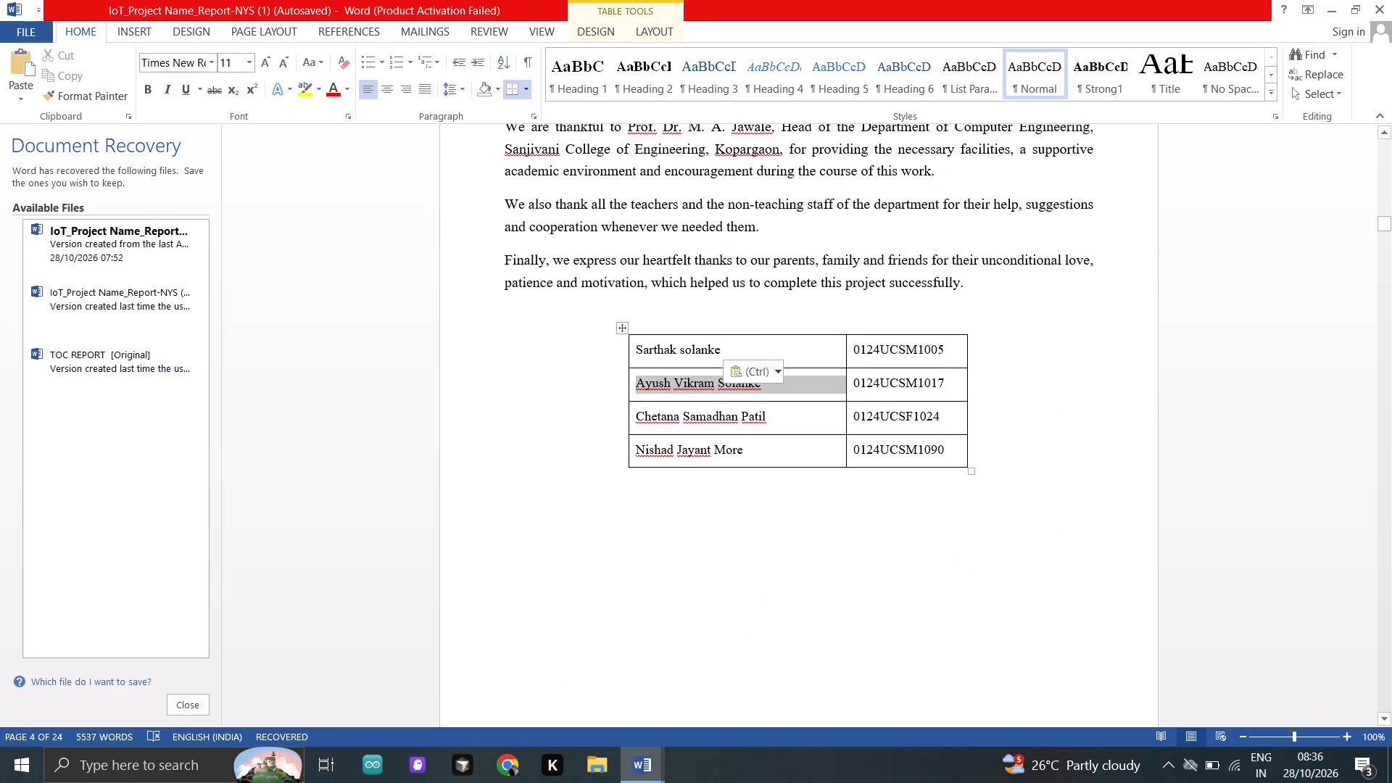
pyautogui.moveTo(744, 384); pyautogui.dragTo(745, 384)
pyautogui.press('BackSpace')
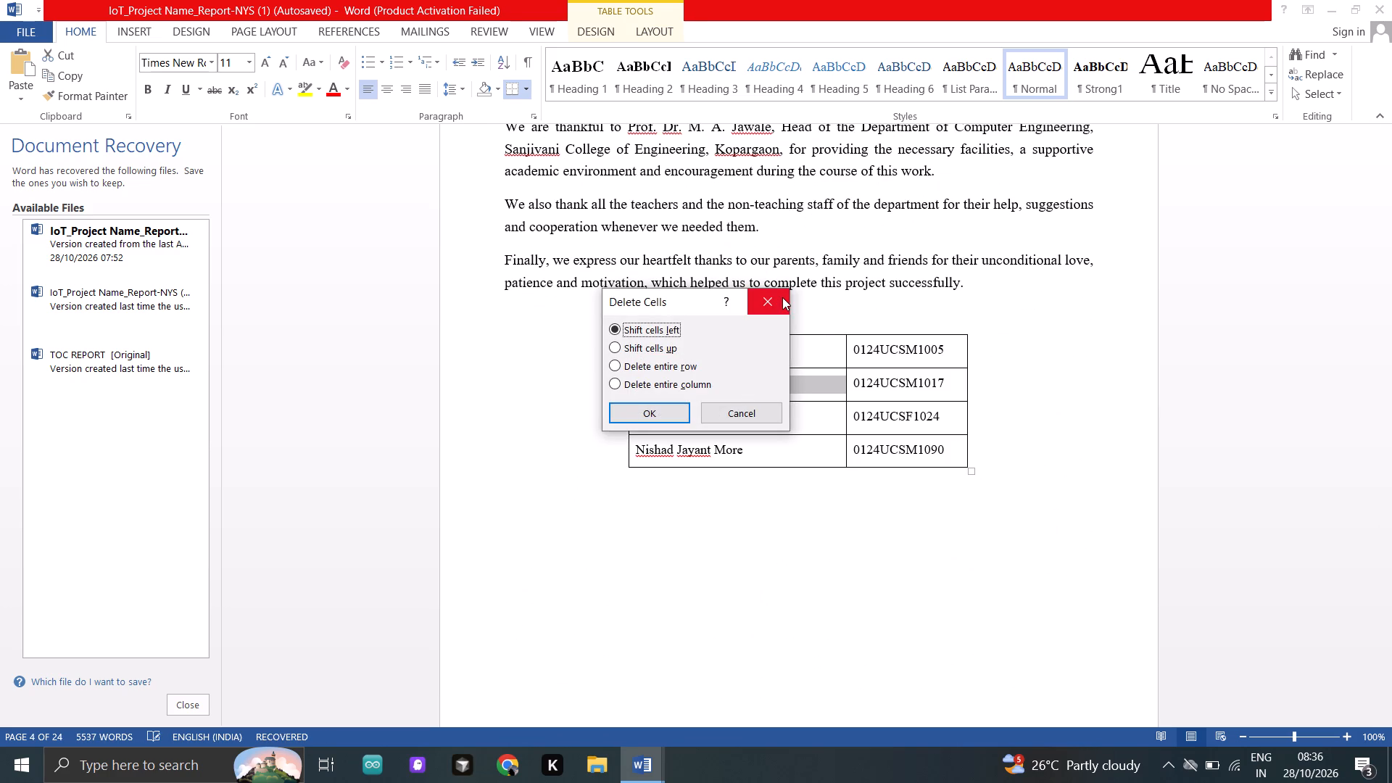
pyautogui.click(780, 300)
# Replace the name in the second row of the acknowledgement table with the second group member's name copied from the declaration table.
pyautogui.click(800, 387)
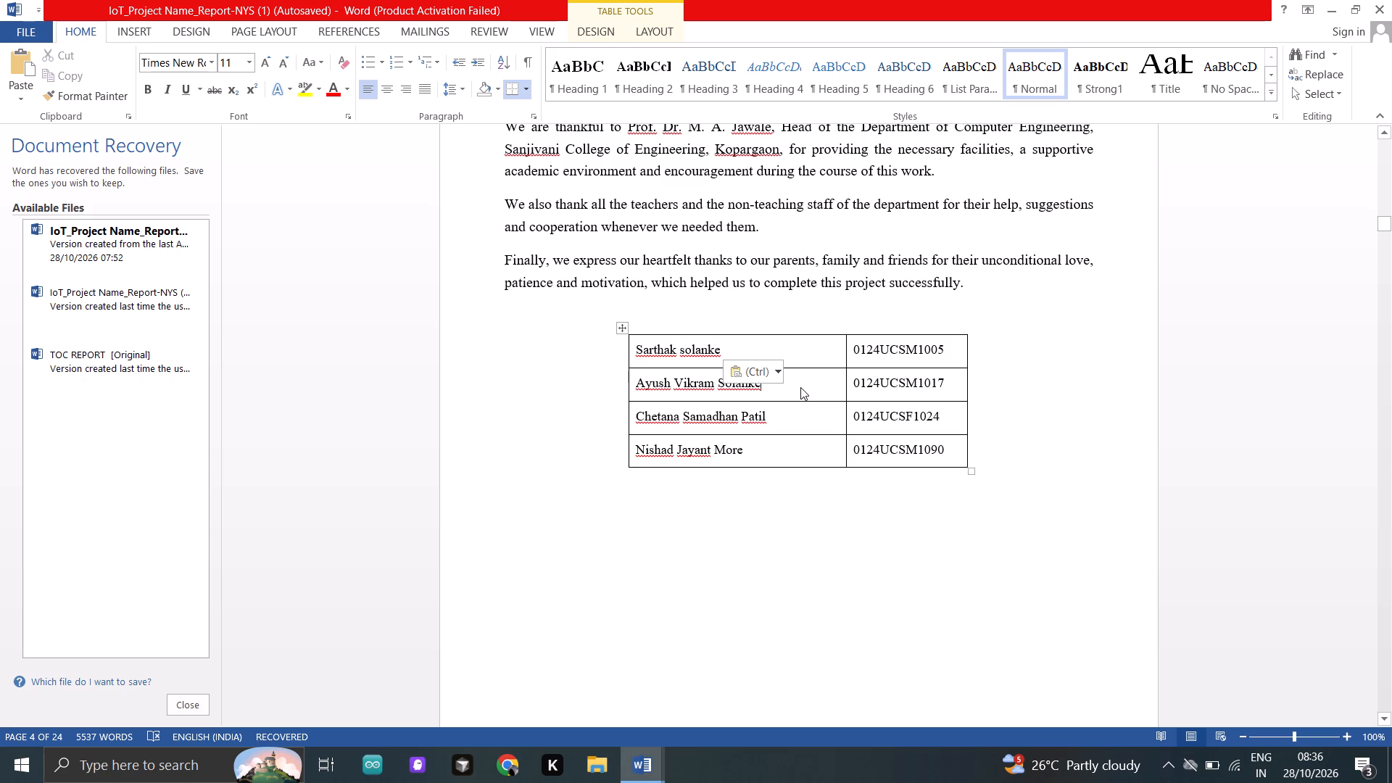
pyautogui.click(797, 386)
pyautogui.click(797, 386)
pyautogui.moveTo(797, 386); pyautogui.dragTo(633, 381)
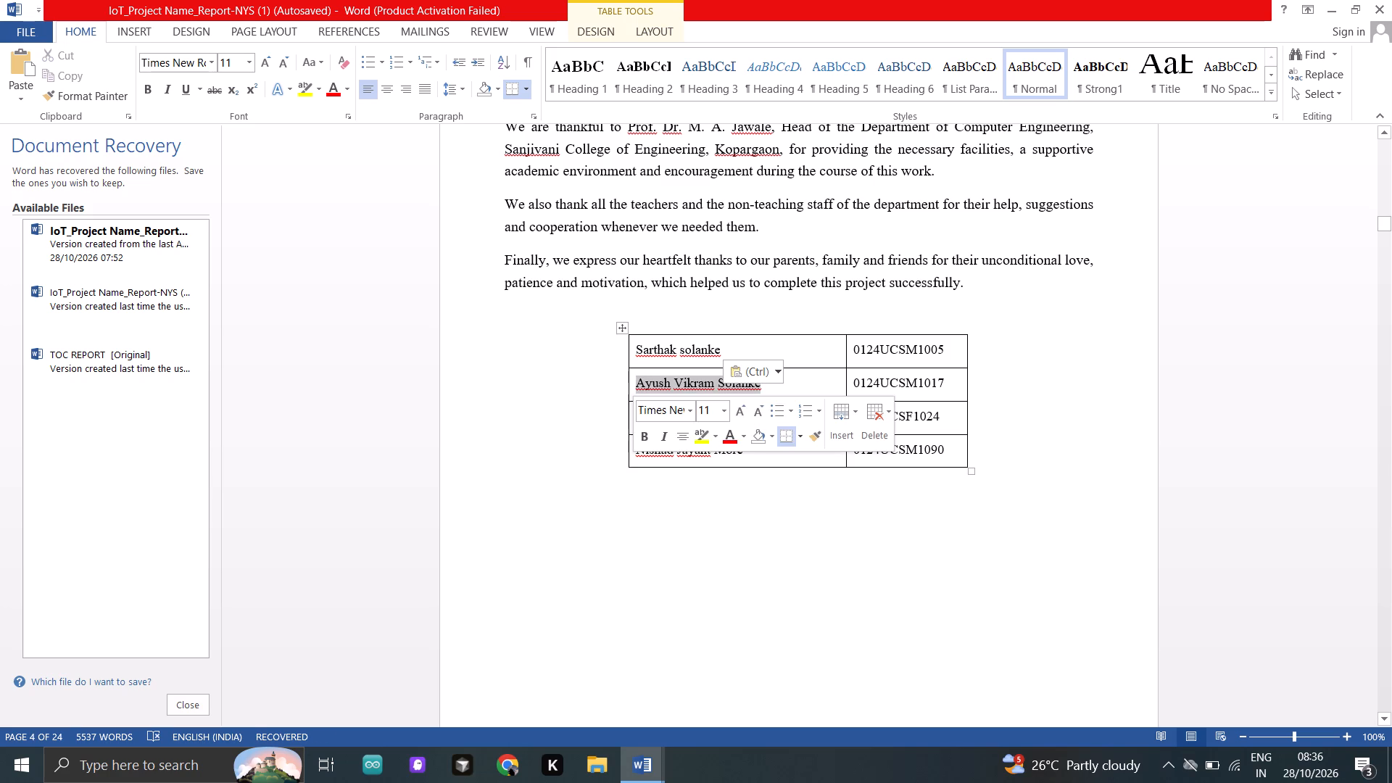
pyautogui.press('BackSpace')
pyautogui.scroll(4, 633, 381)
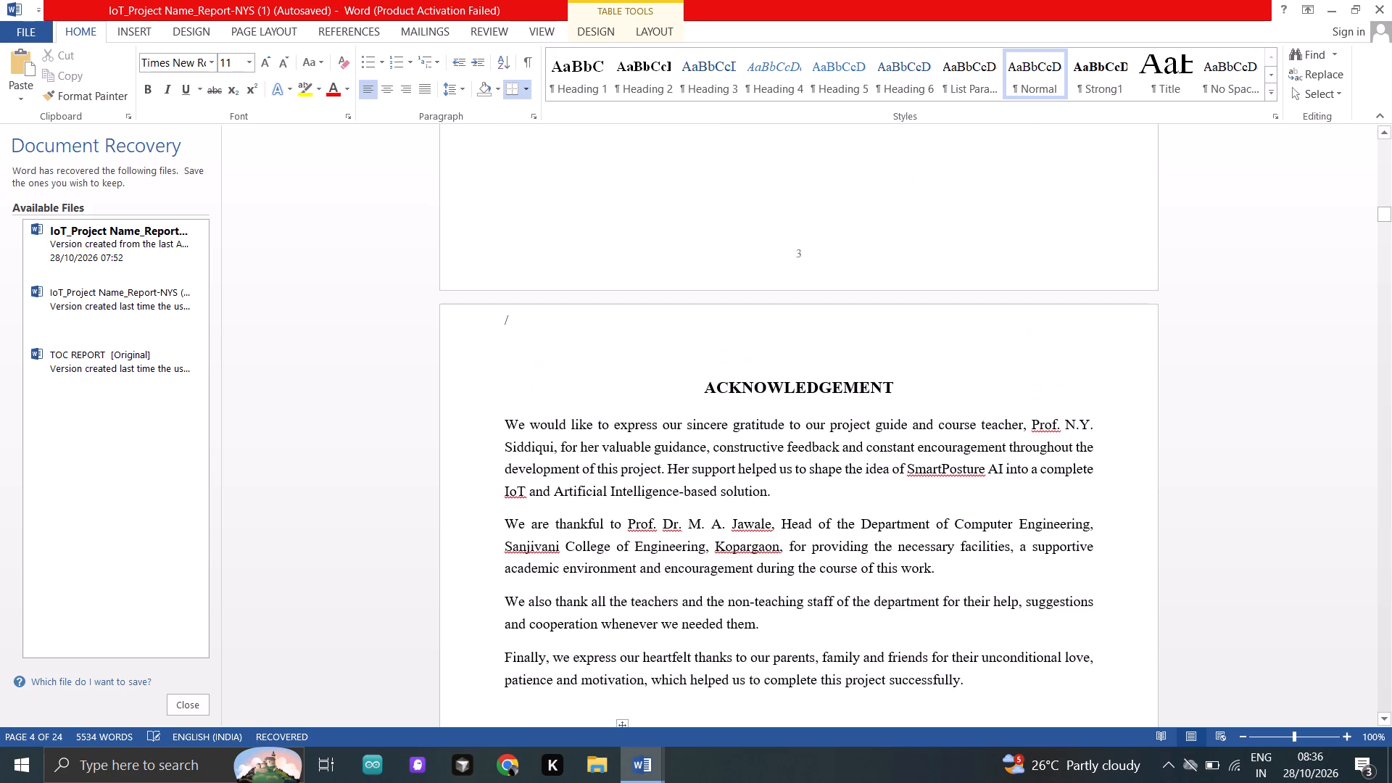
pyautogui.scroll(2, 633, 381)
pyautogui.moveTo(720, 142); pyautogui.dragTo(775, 142)
pyautogui.hotkey('ctrl', 'c')
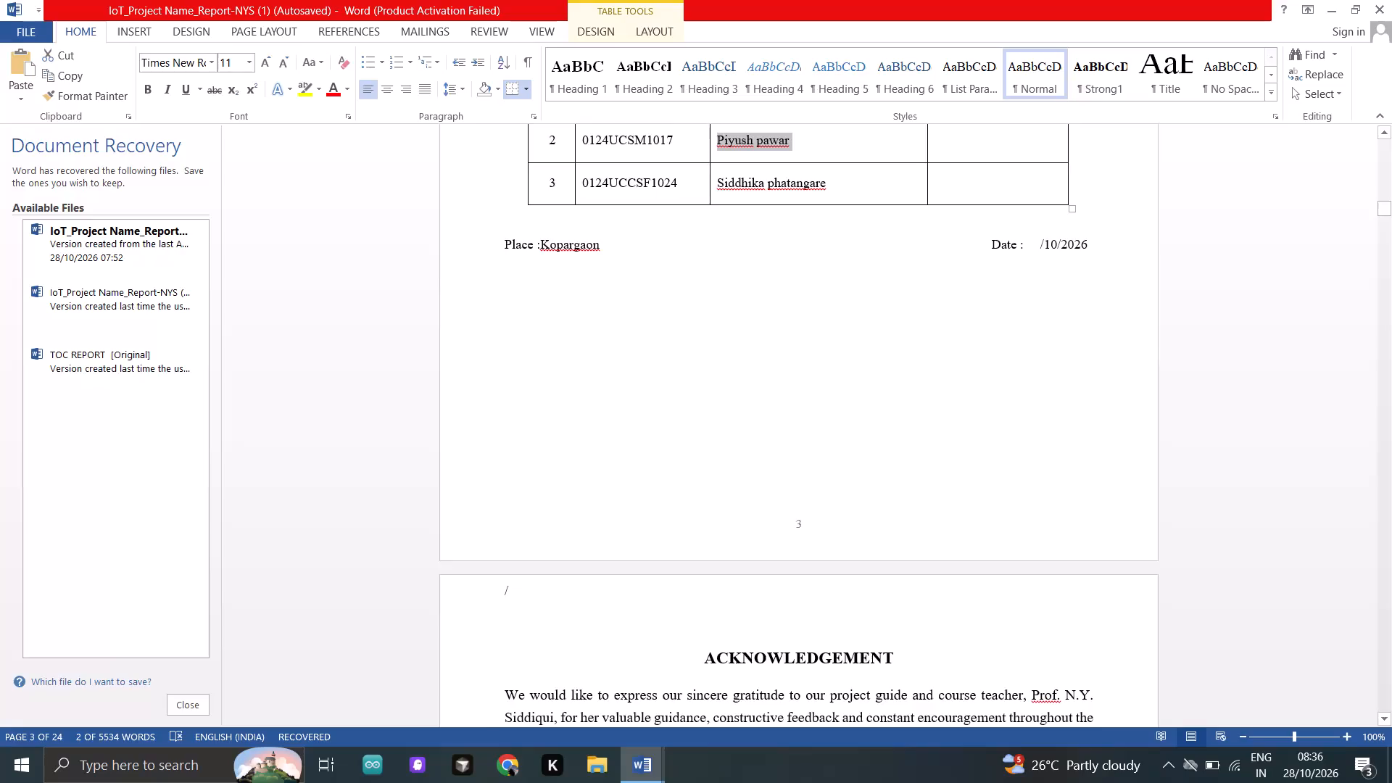
pyautogui.scroll(-5, 776, 310)
pyautogui.click(679, 500)
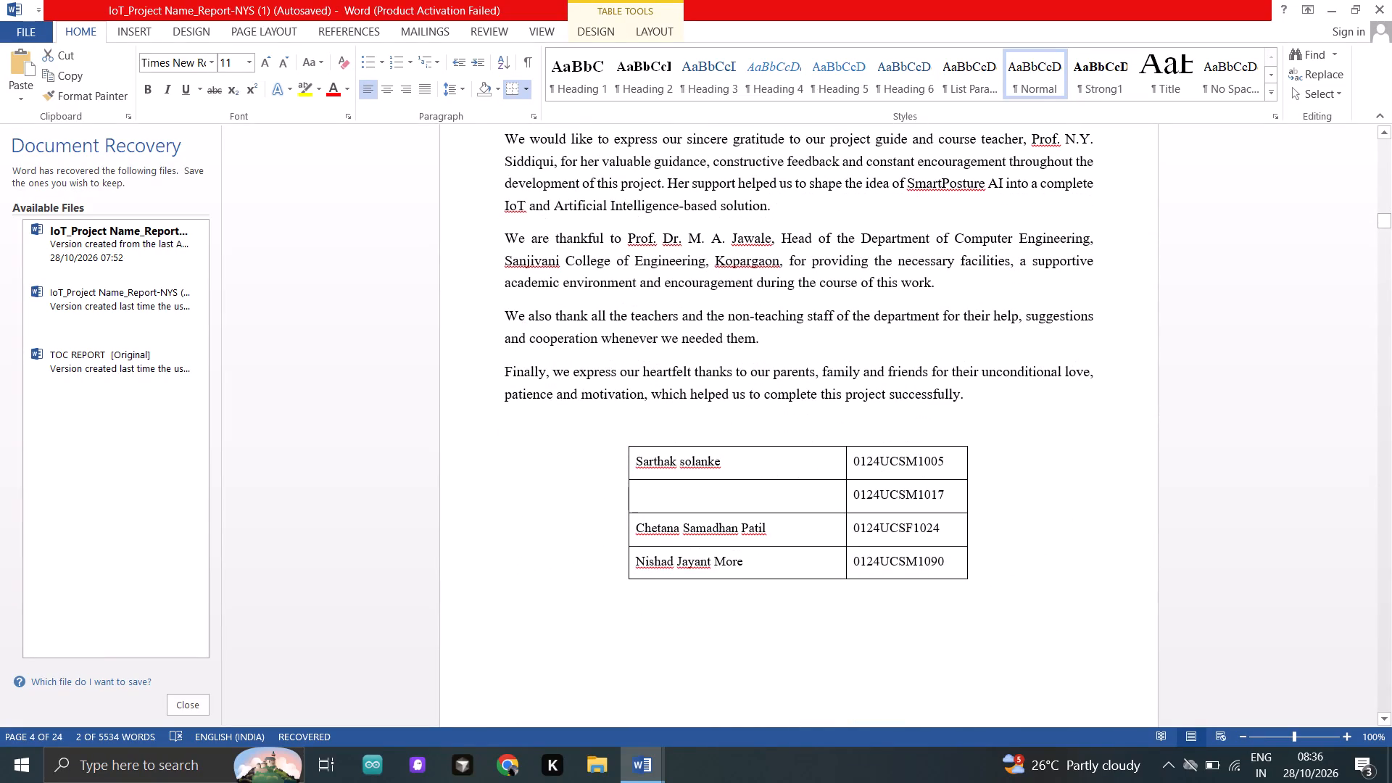
pyautogui.hotkey('ctrl', 'v')
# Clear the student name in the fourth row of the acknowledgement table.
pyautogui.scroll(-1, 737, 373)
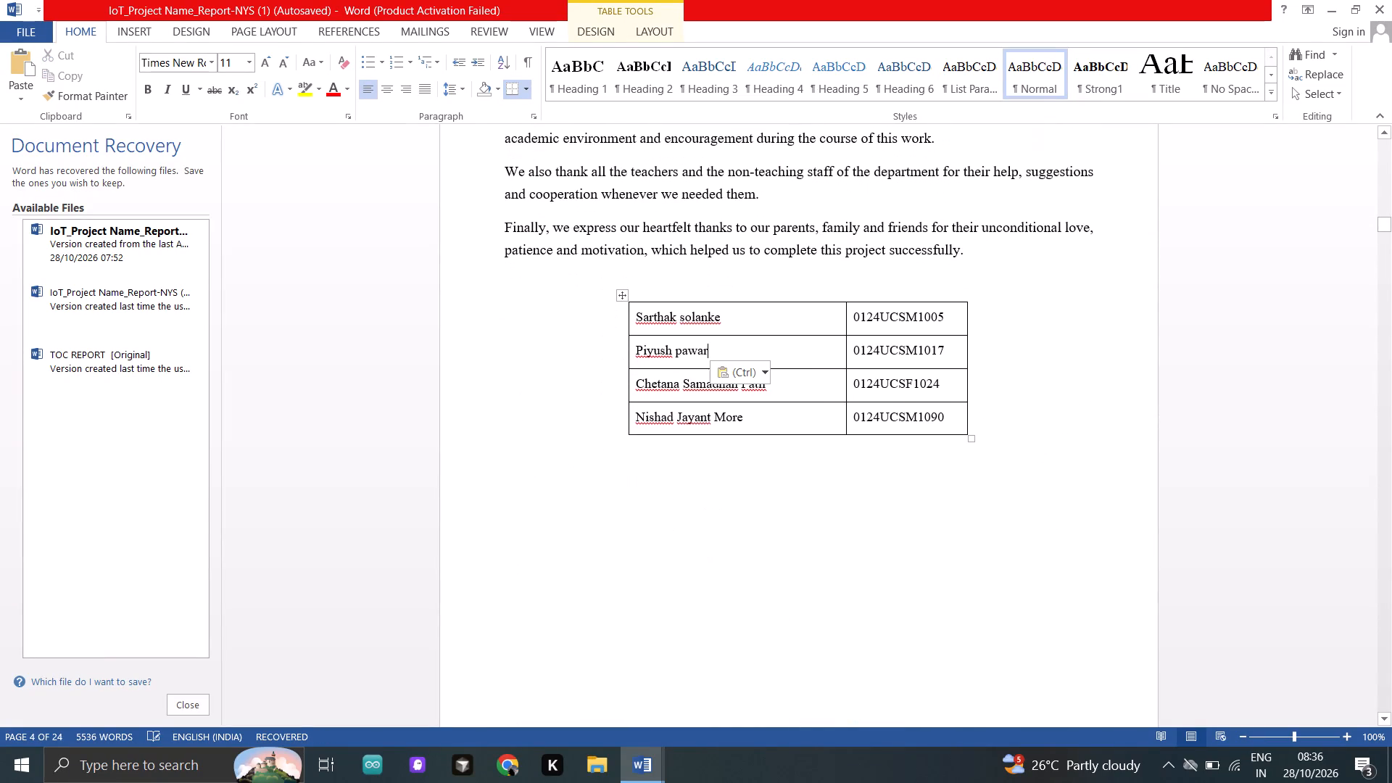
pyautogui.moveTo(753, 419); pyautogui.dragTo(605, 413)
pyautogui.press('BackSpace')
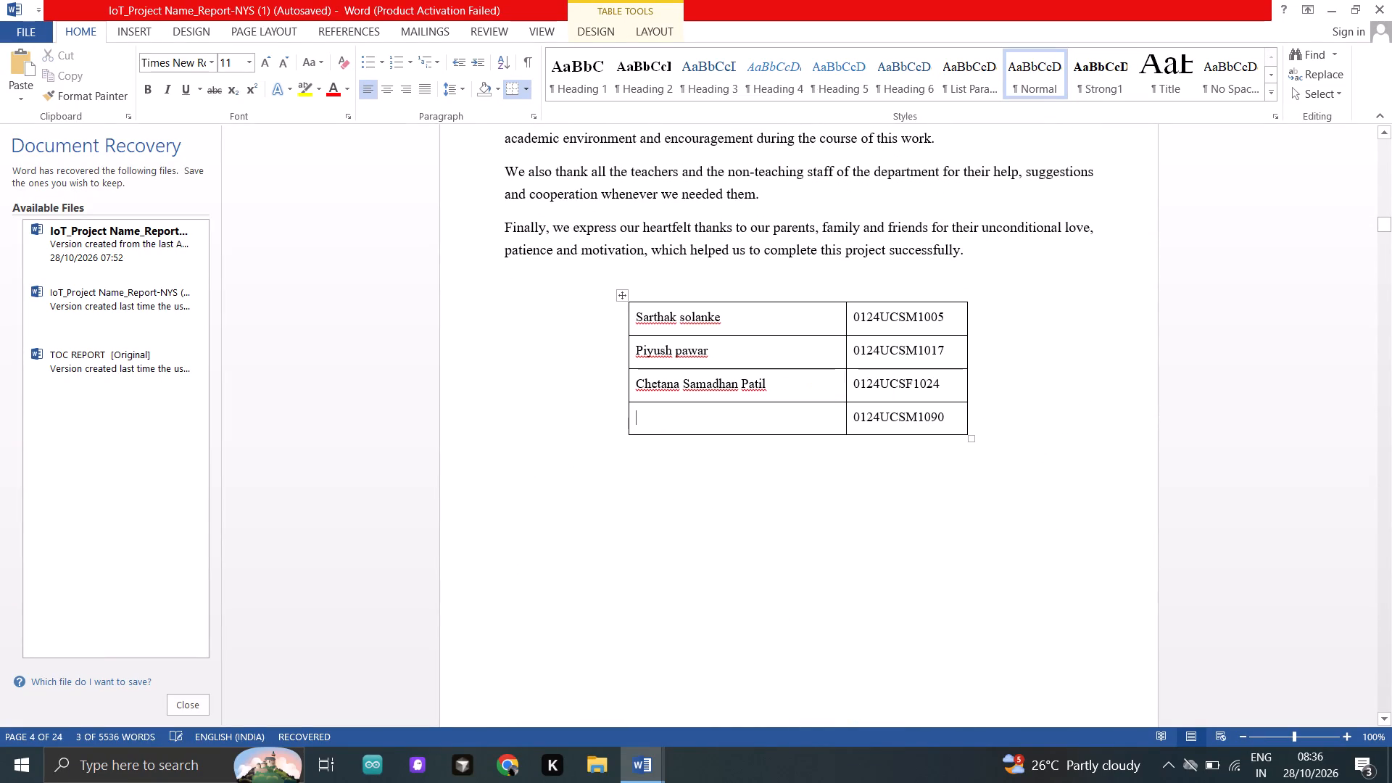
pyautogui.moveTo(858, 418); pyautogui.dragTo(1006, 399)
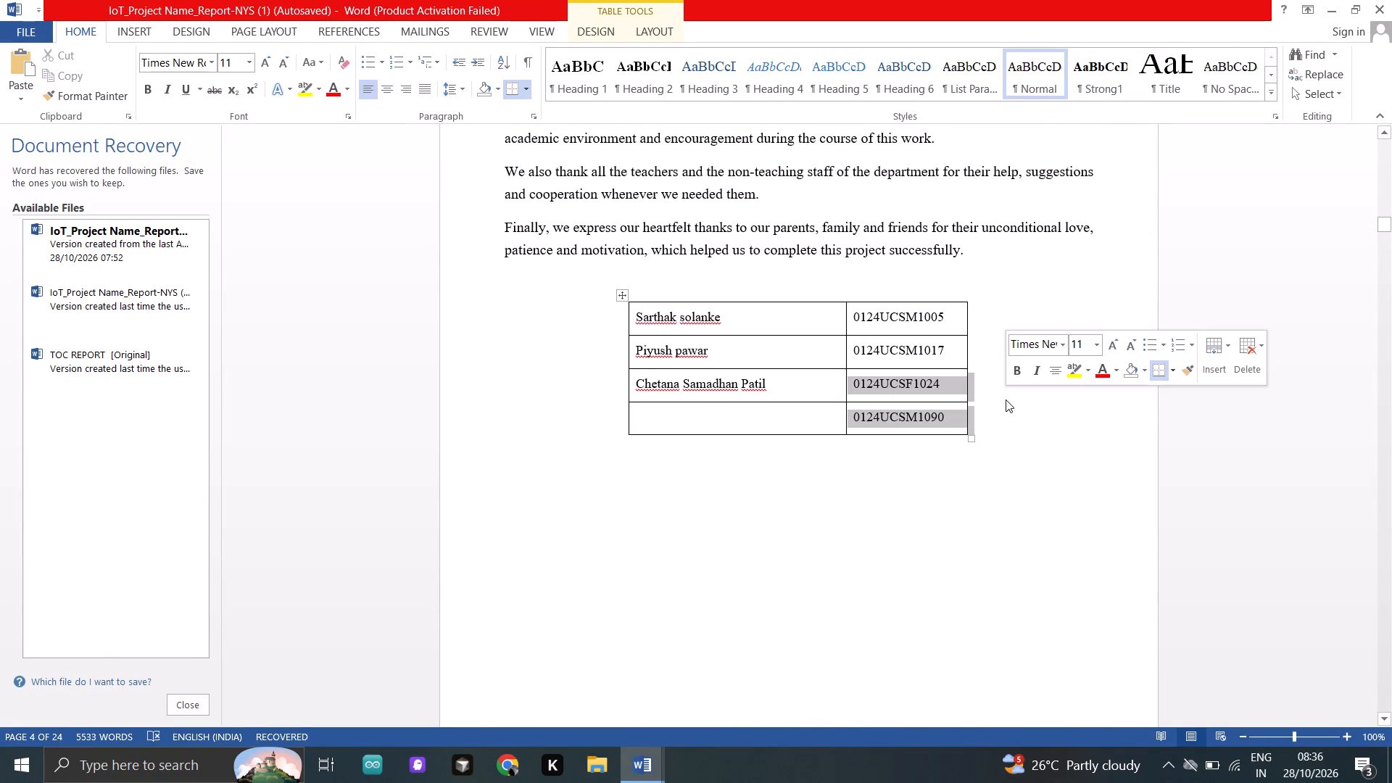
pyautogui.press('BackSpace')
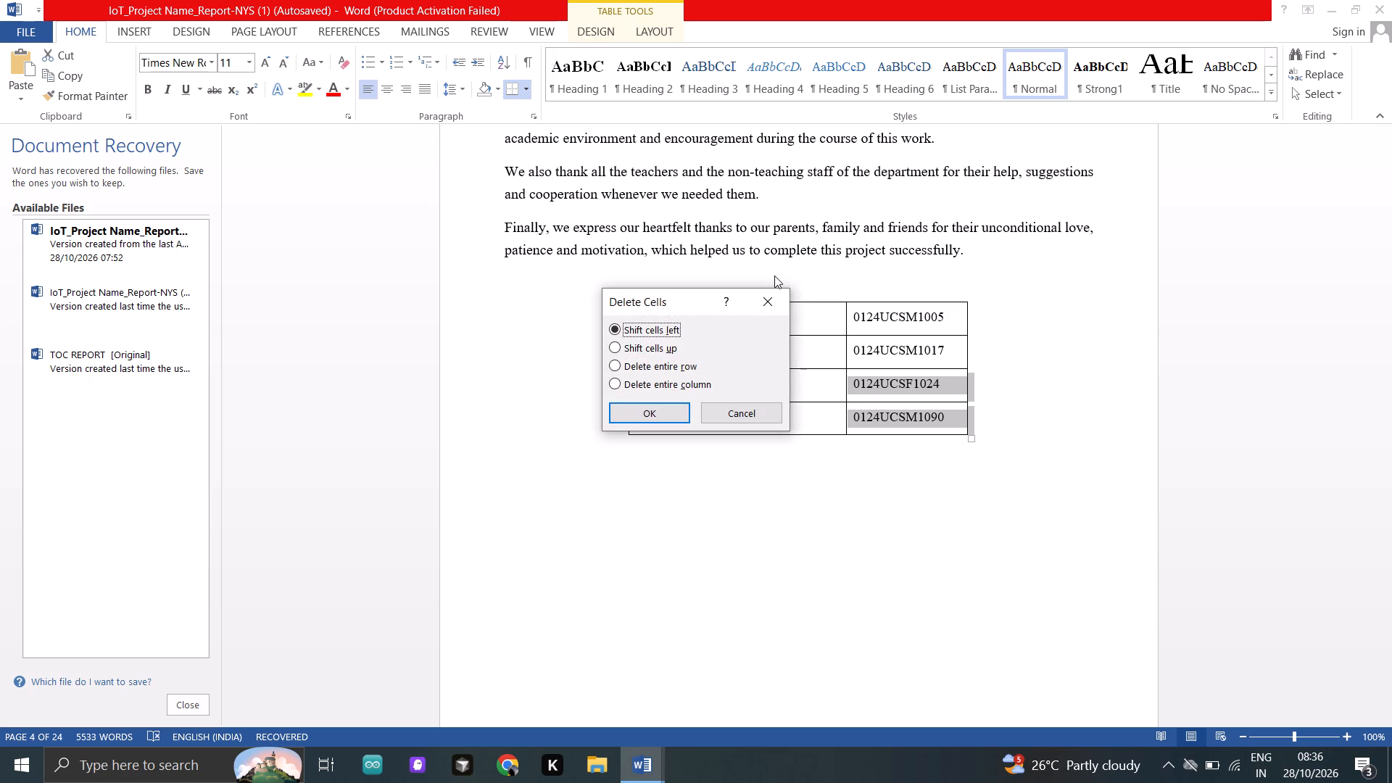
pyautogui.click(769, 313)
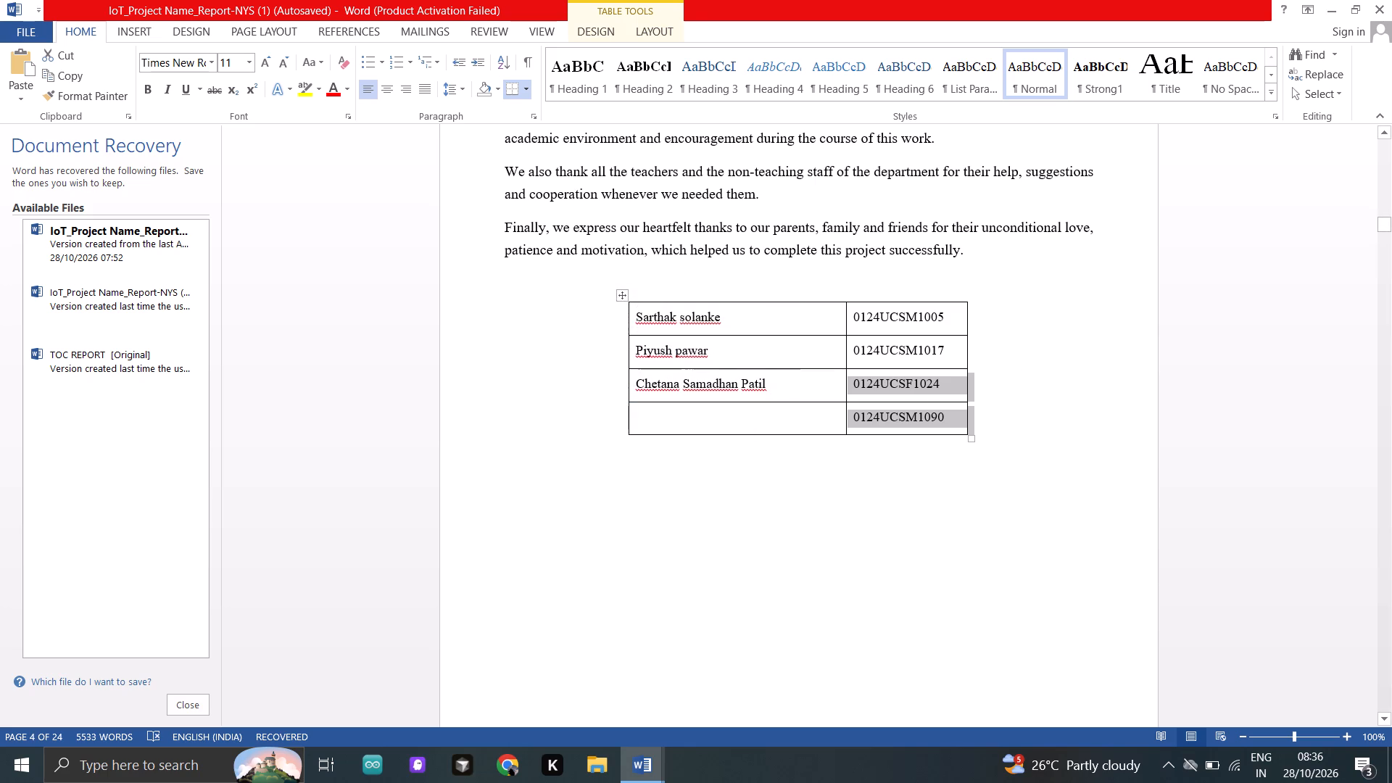
# Replace the name in the third row of the acknowledgement table with the third group member's name.
pyautogui.moveTo(773, 382); pyautogui.dragTo(510, 384)
pyautogui.press('BackSpace')
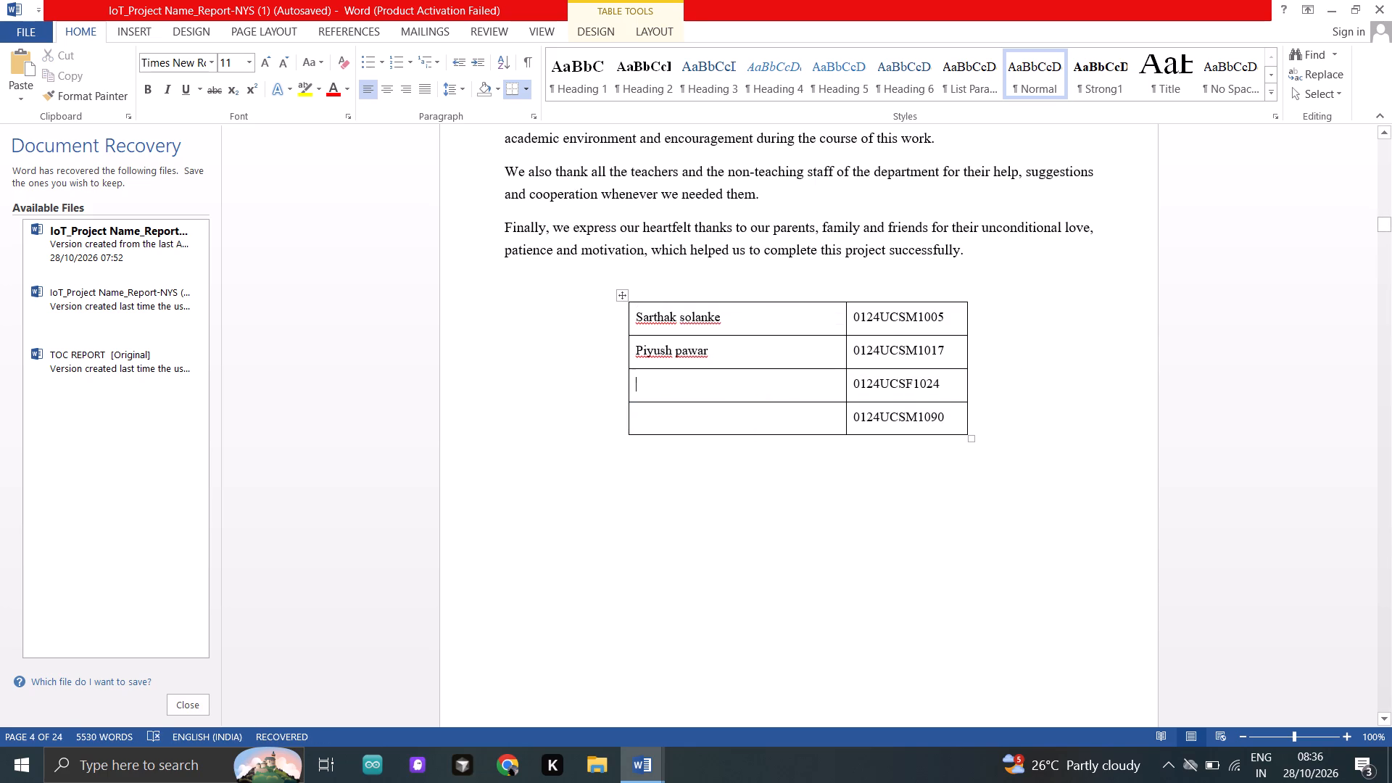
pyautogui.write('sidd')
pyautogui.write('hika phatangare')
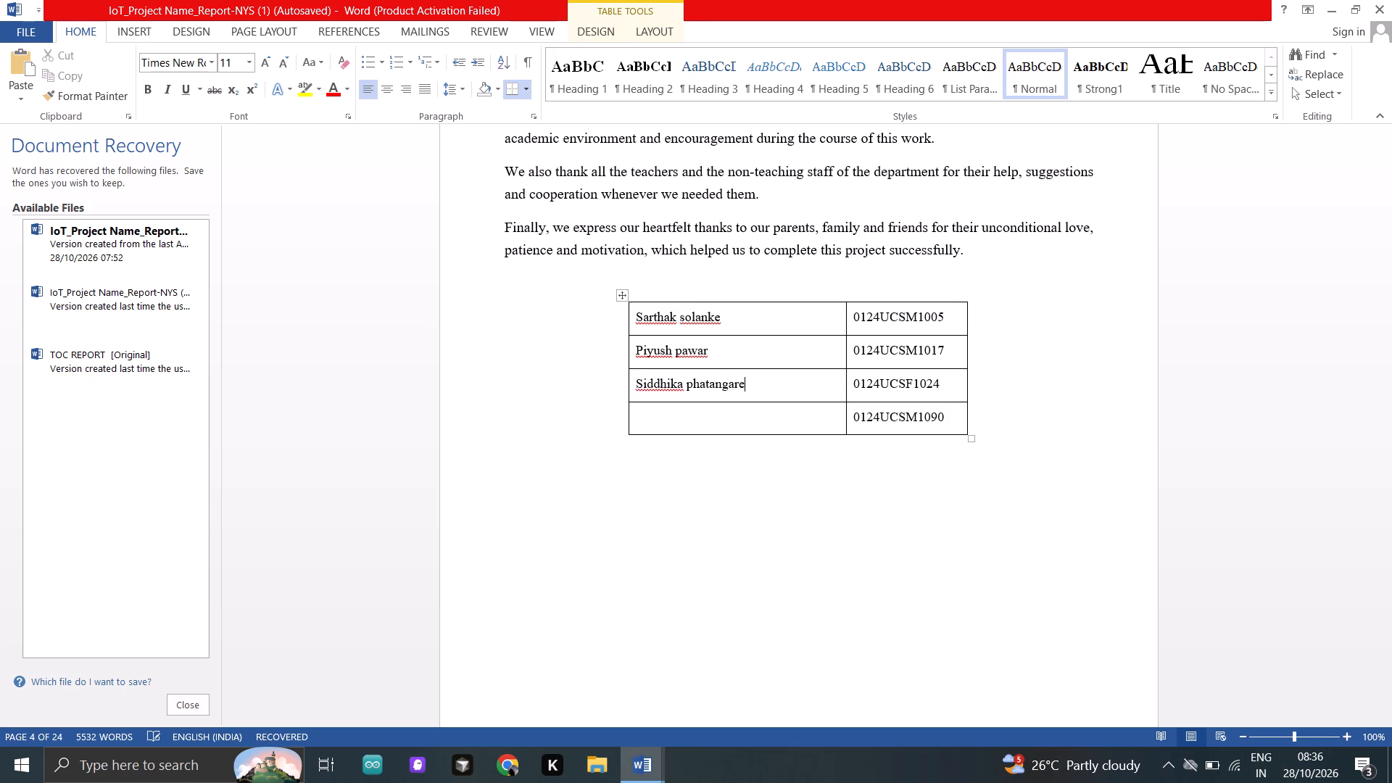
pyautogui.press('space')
# Delete the entire fourth row of the acknowledgement page's student table.
pyautogui.scroll(1, 513, 346)
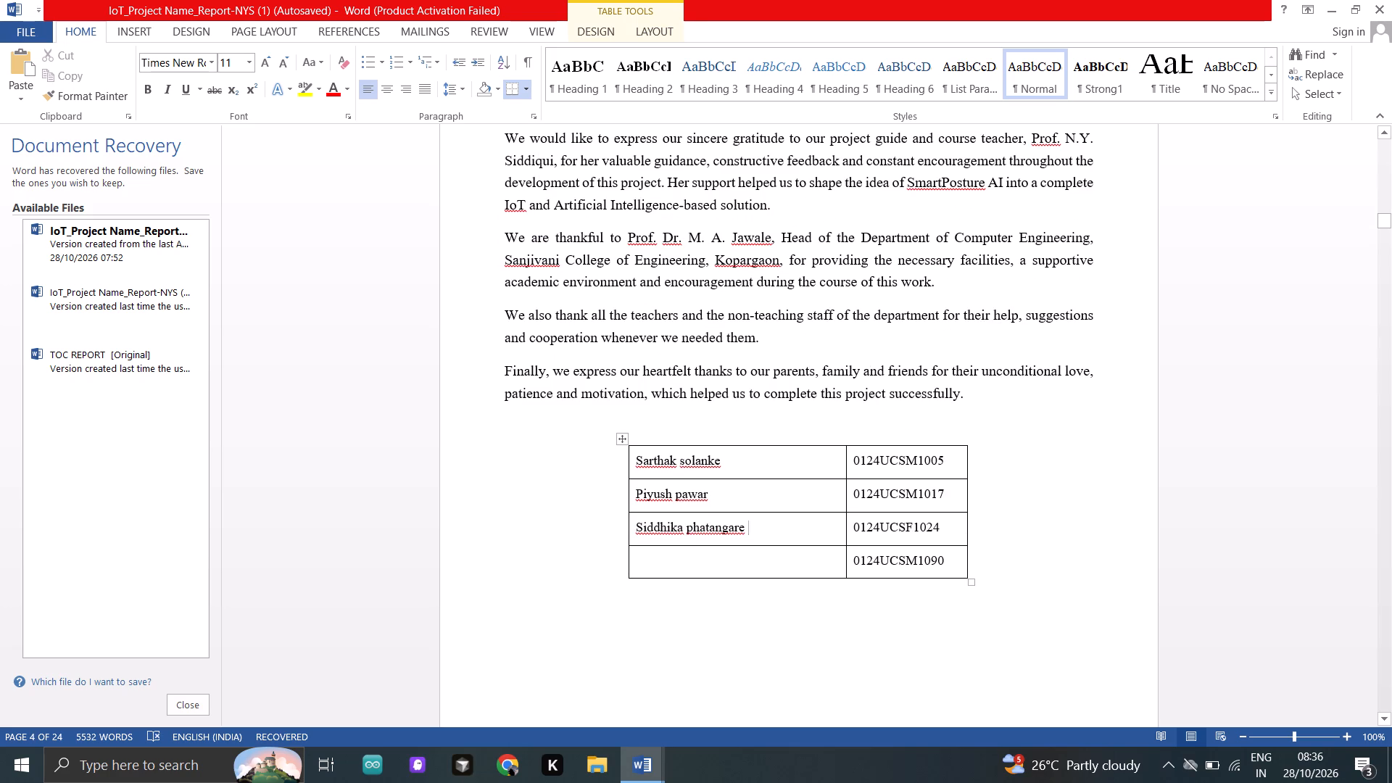
pyautogui.moveTo(962, 559); pyautogui.dragTo(655, 565)
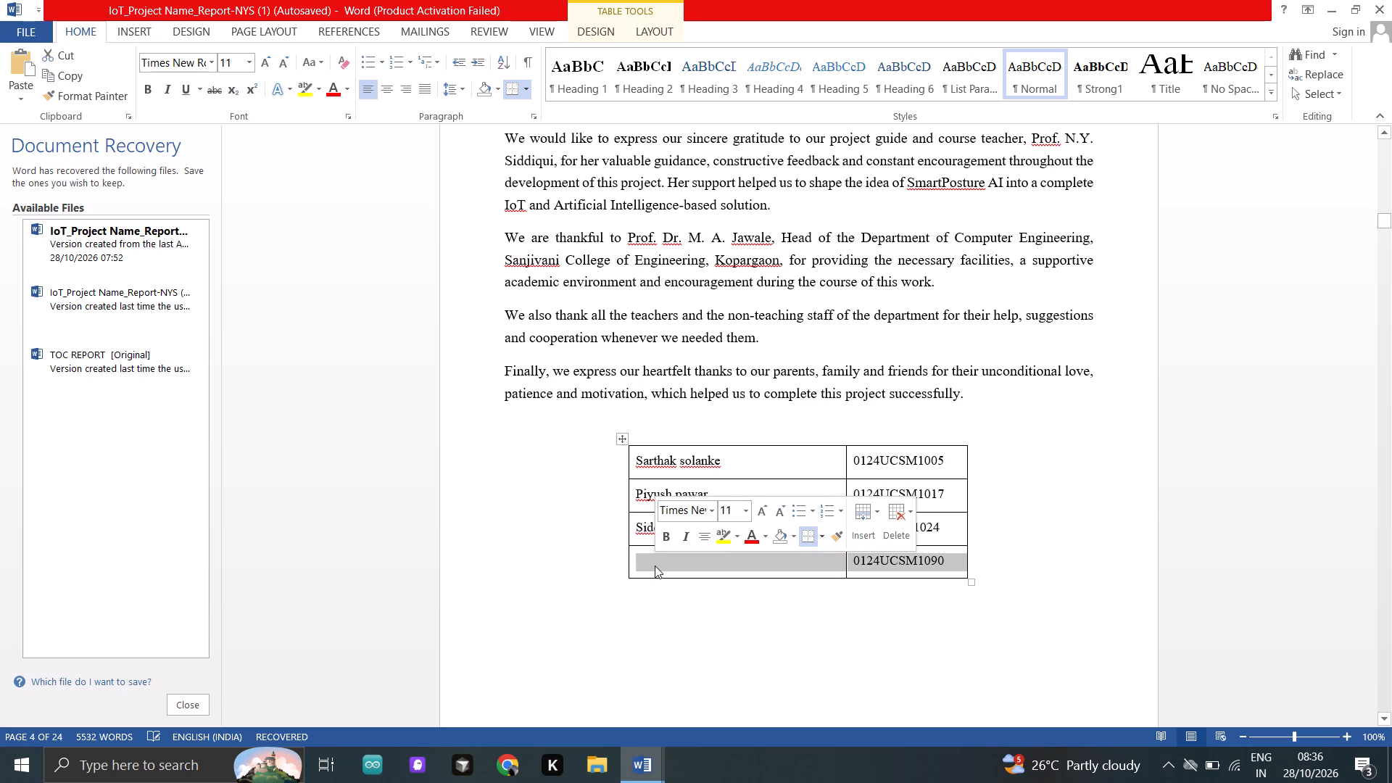
pyautogui.click(886, 524)
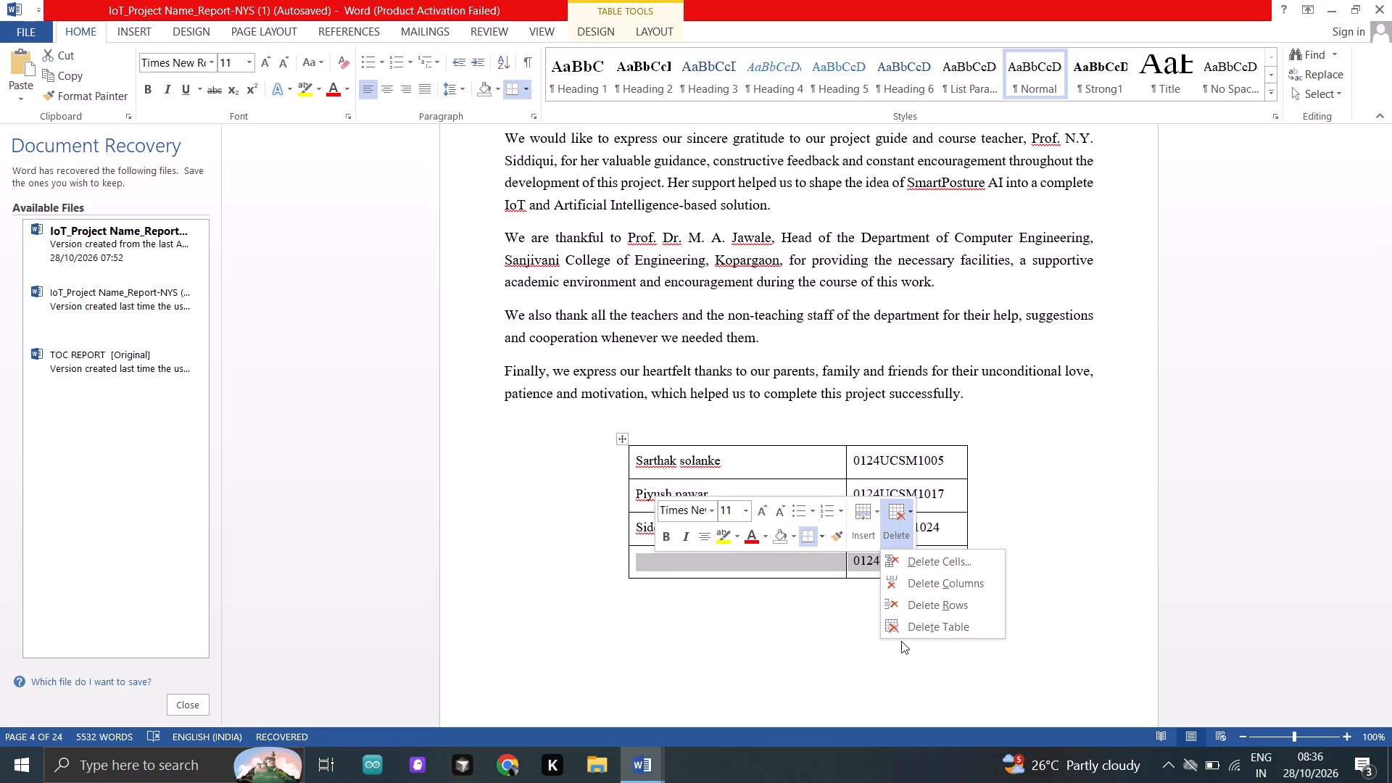
pyautogui.click(897, 610)
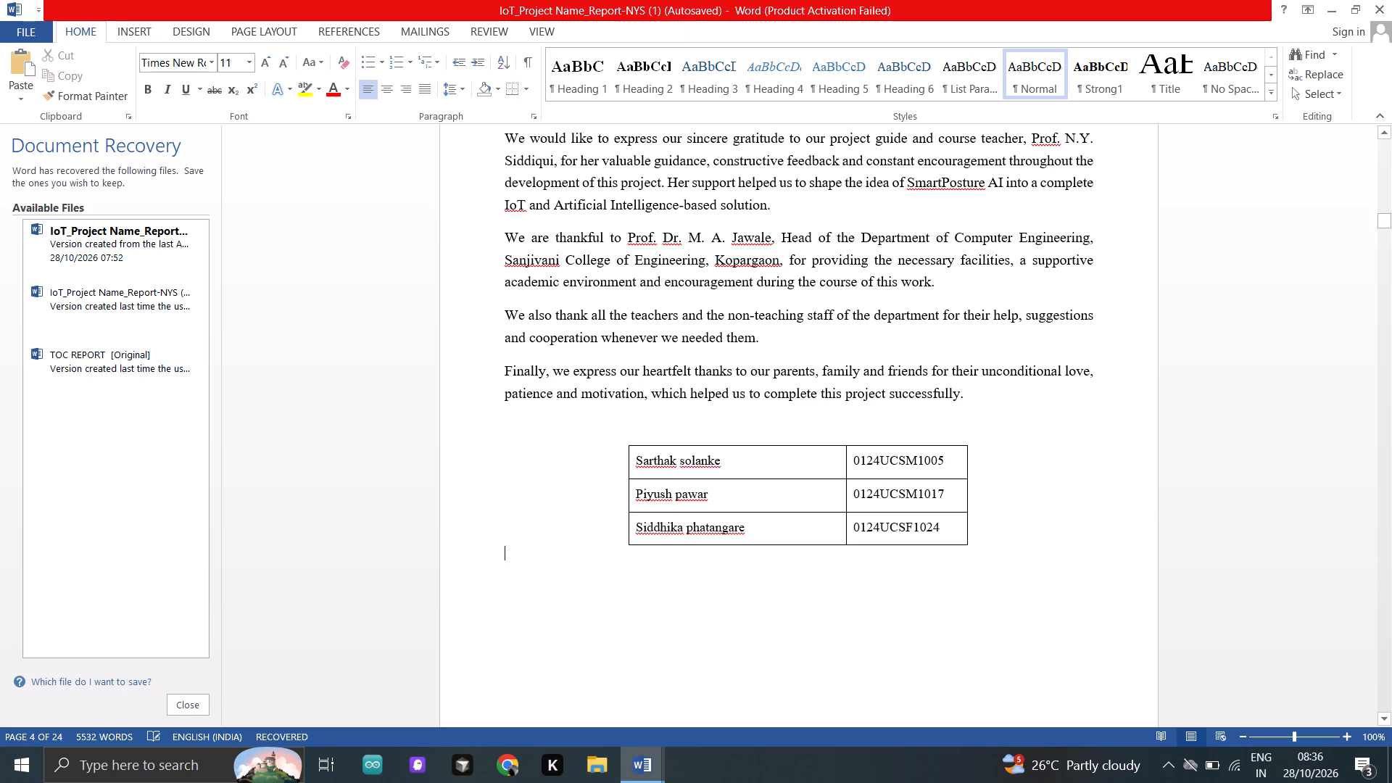
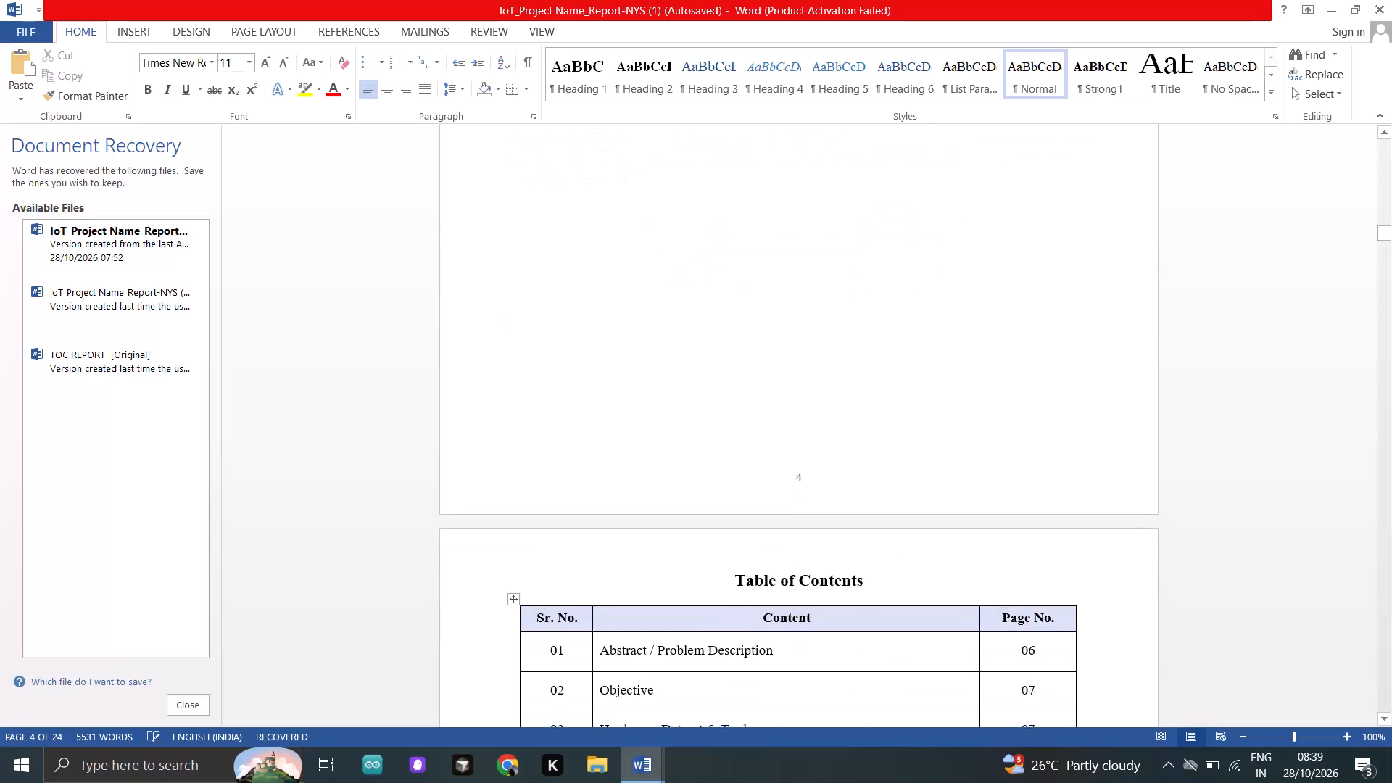
# Insert one blank line above the Research Gap heading on page 6.
pyautogui.scroll(-6, 898, 606)
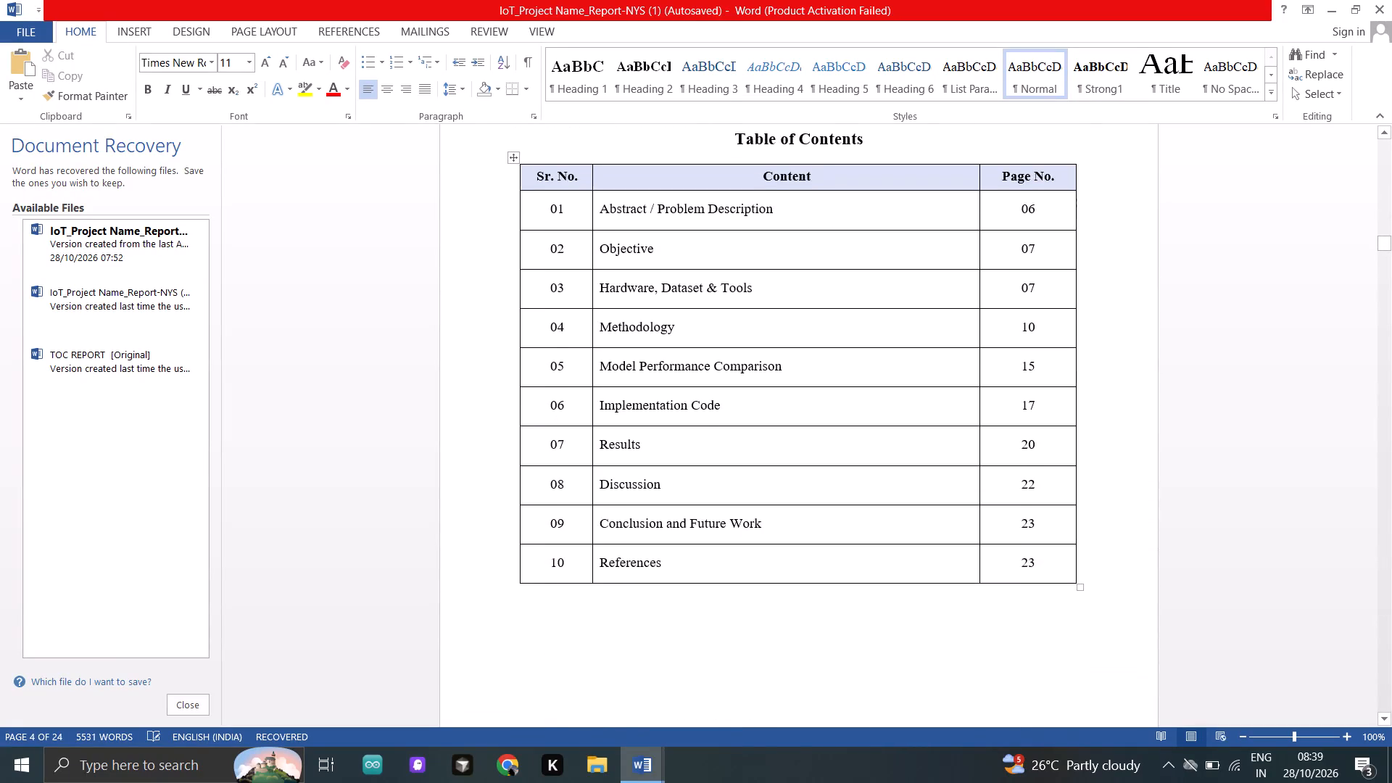
pyautogui.scroll(-8, 898, 606)
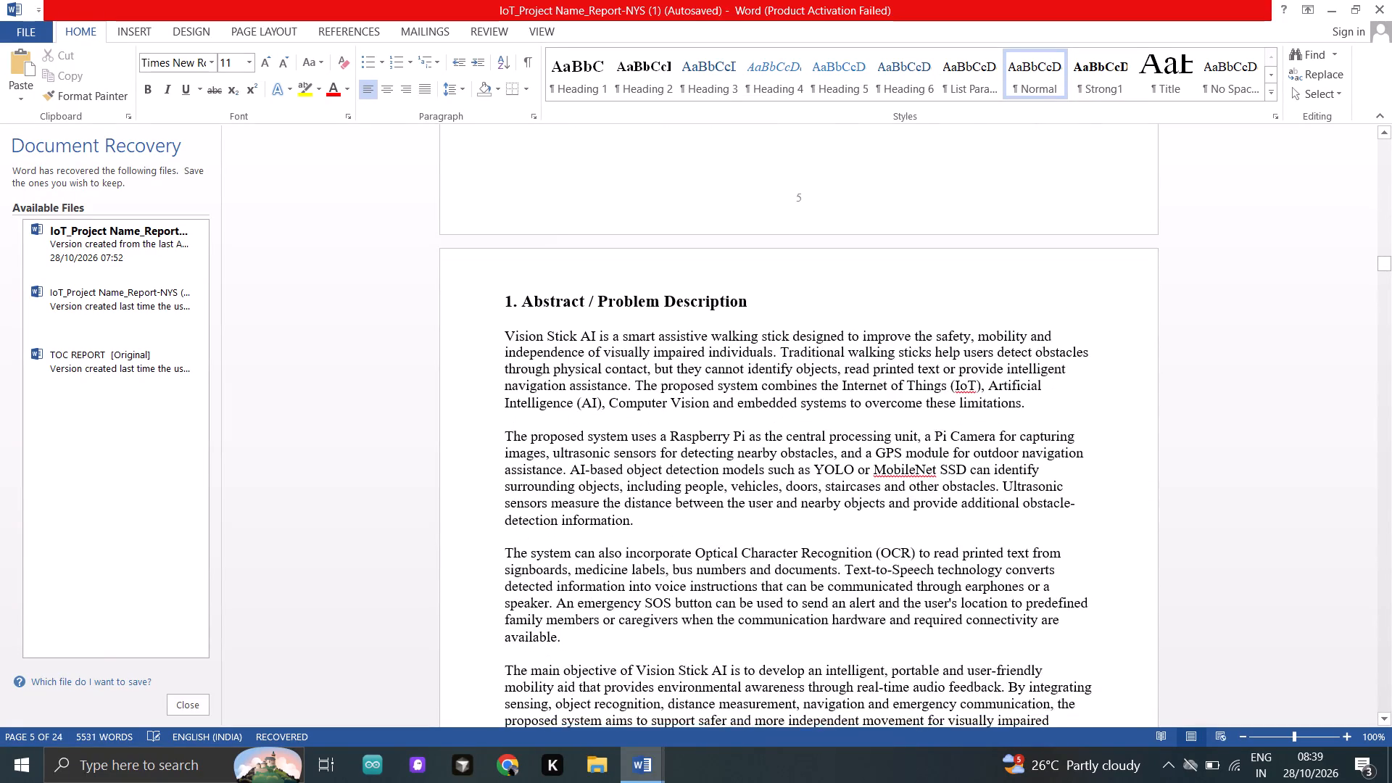
pyautogui.scroll(-7, 906, 577)
pyautogui.hscroll(-1, 906, 577)
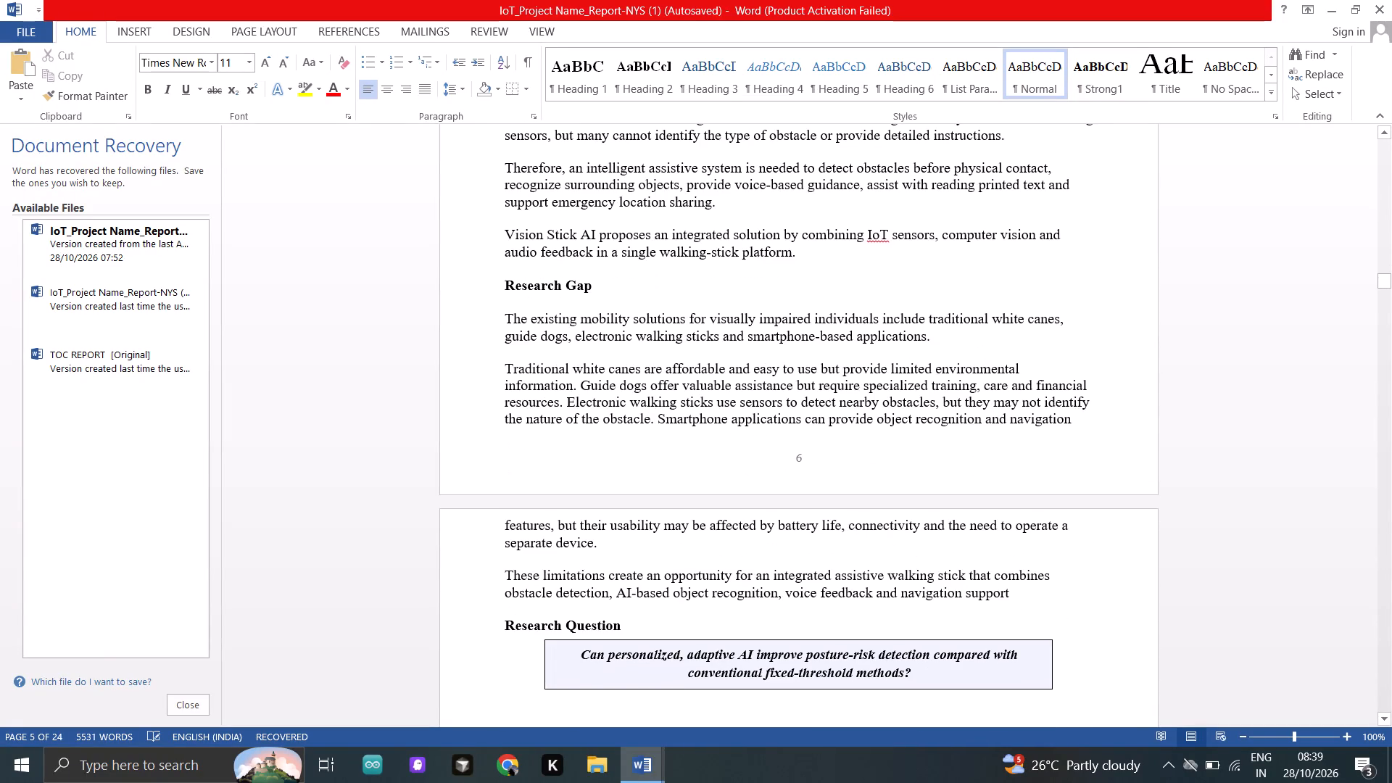
pyautogui.hscroll(-1, 906, 577)
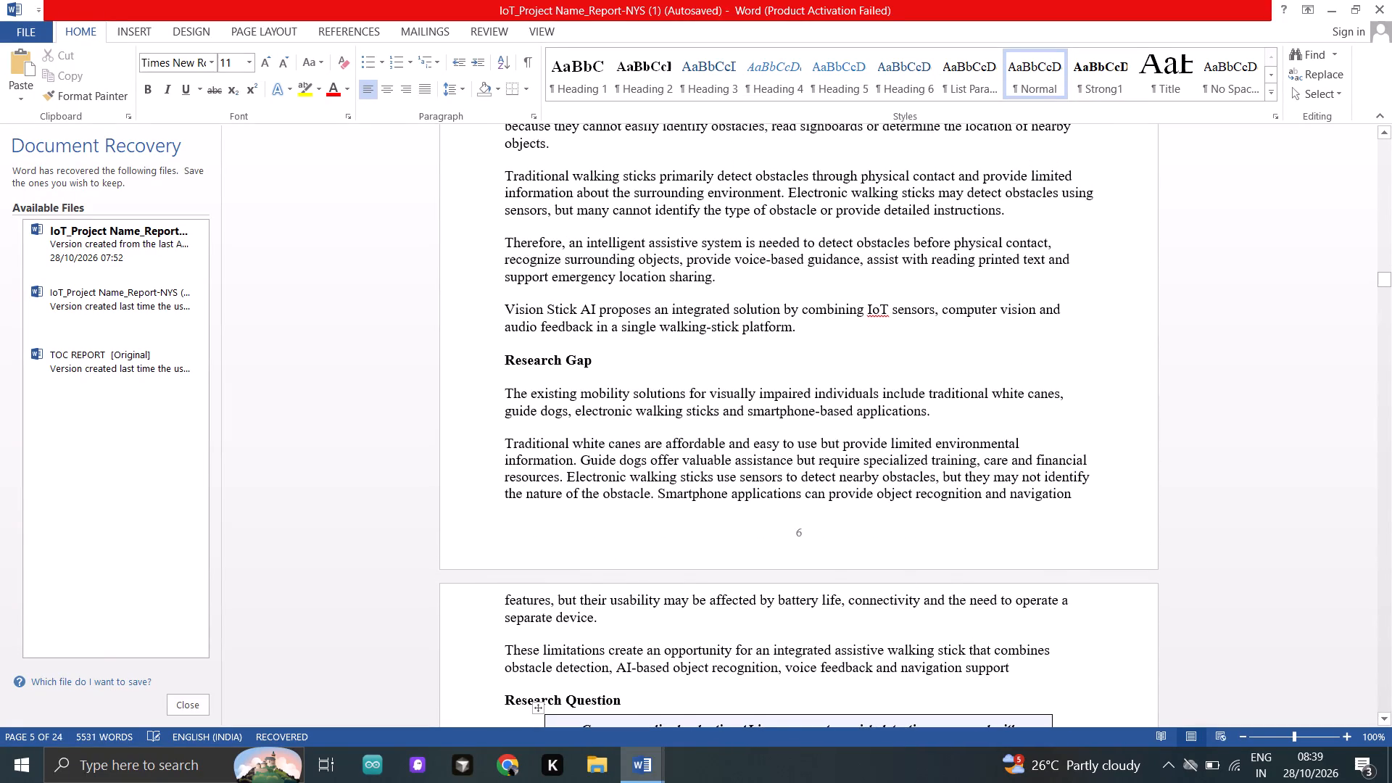
pyautogui.click(505, 350)
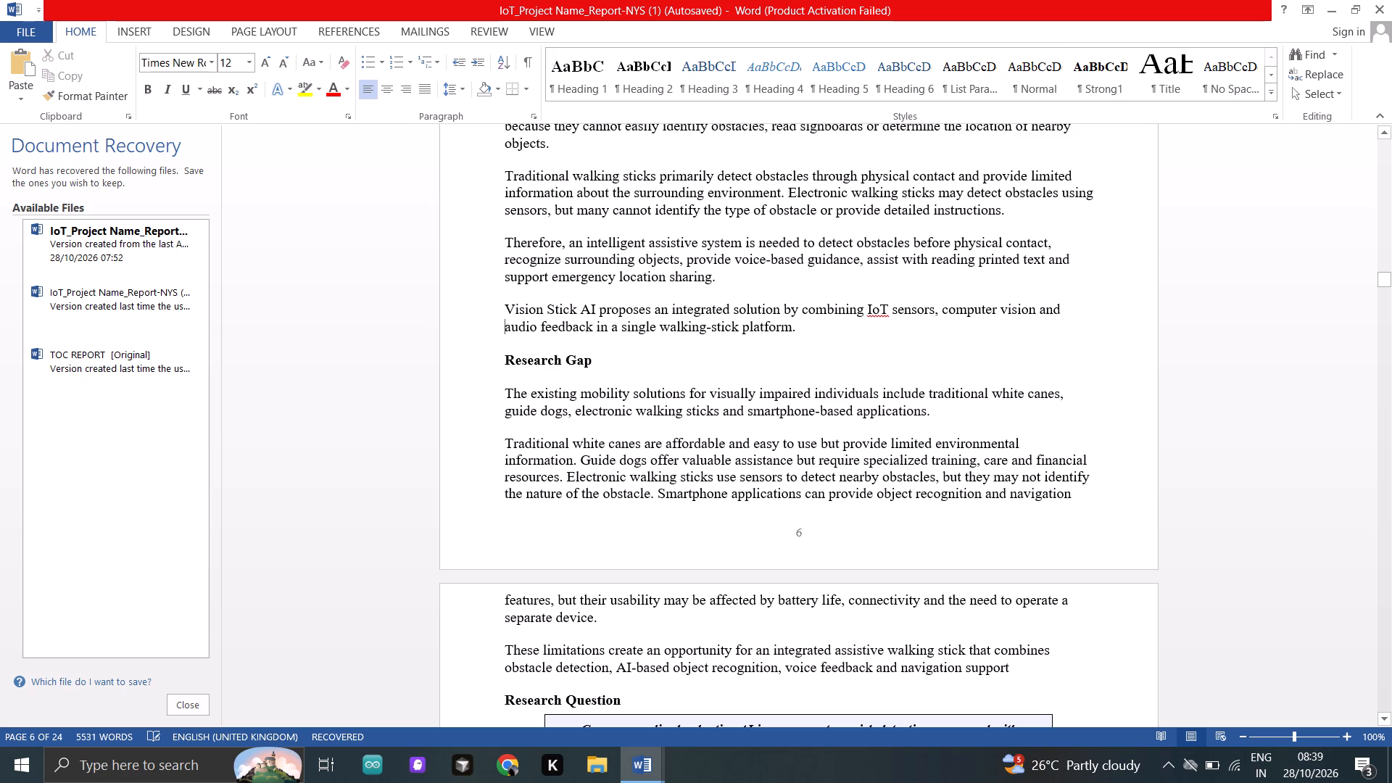
pyautogui.press('Down')
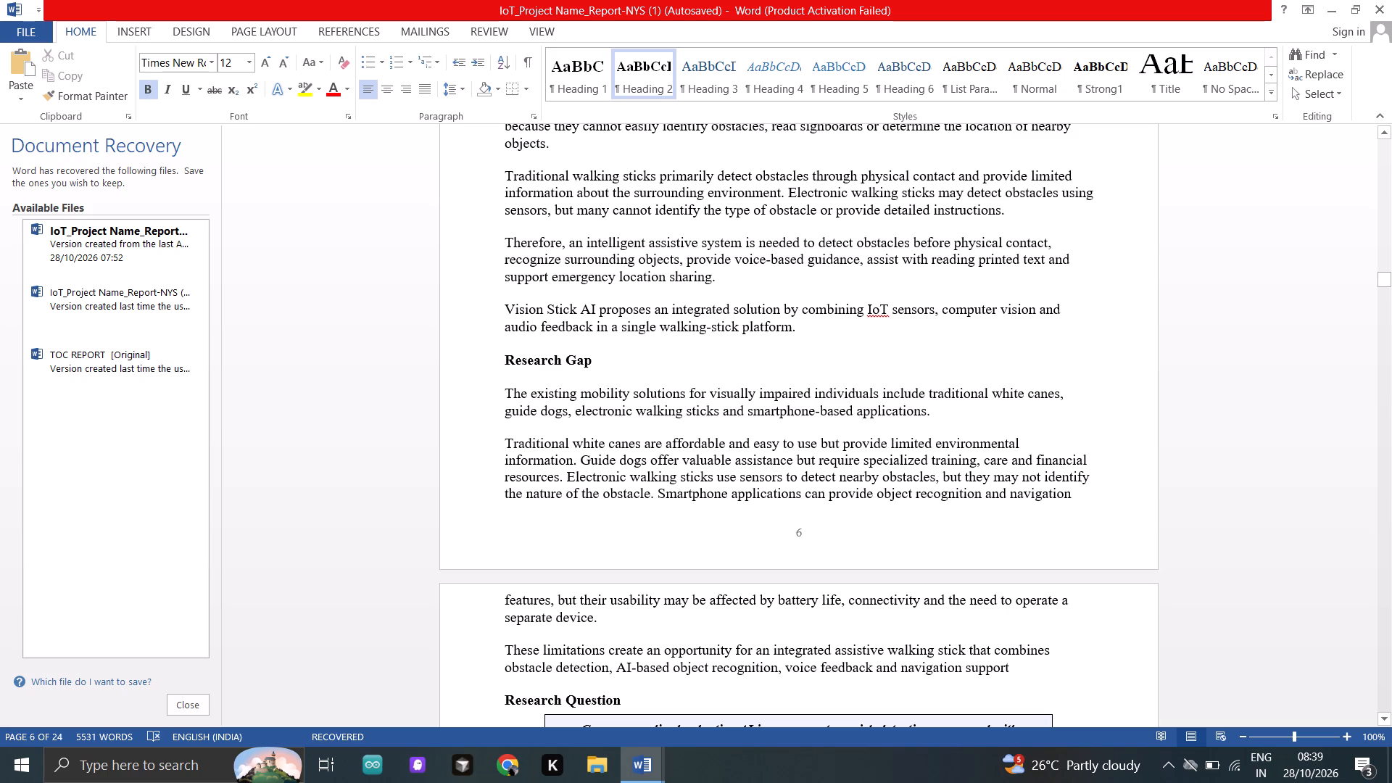
pyautogui.press('Return')
pyautogui.press('Return')
pyautogui.press('BackSpace')
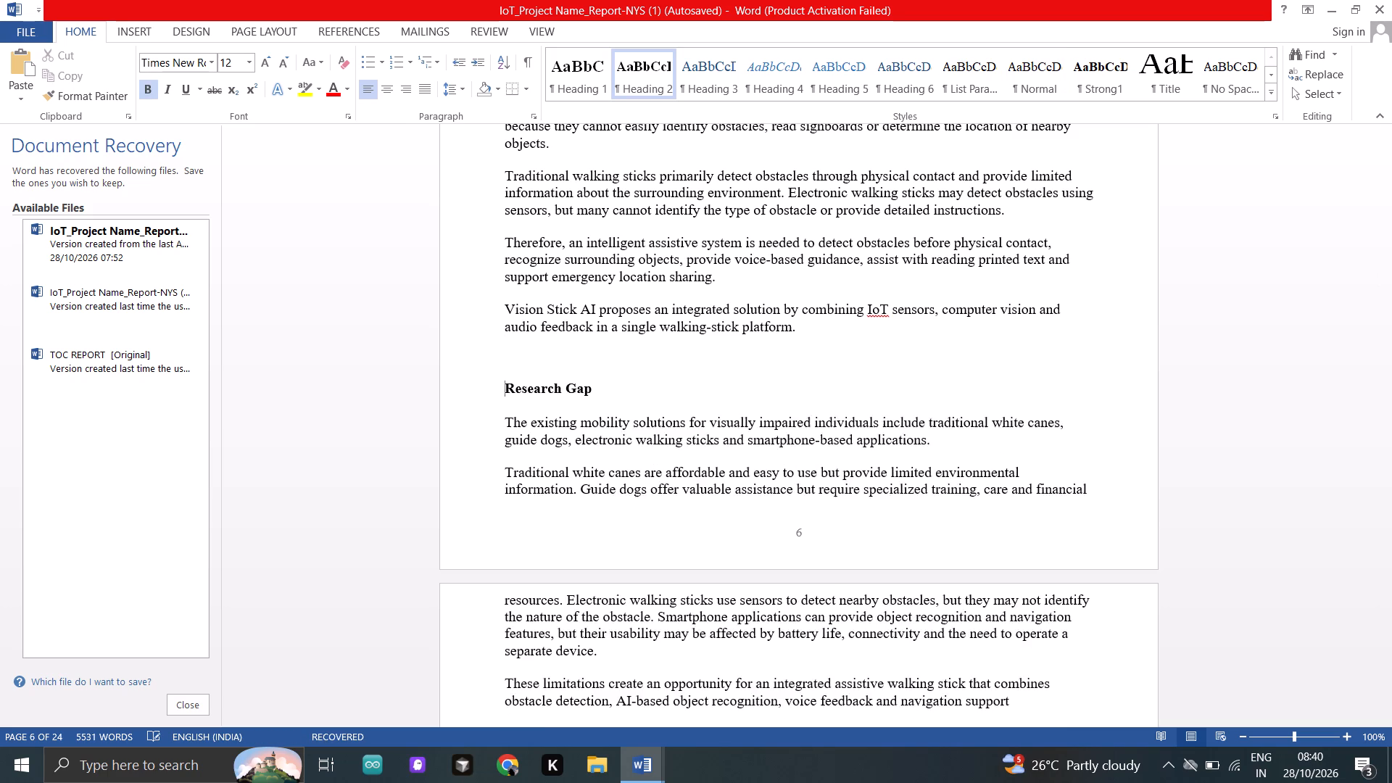
pyautogui.press('BackSpace')
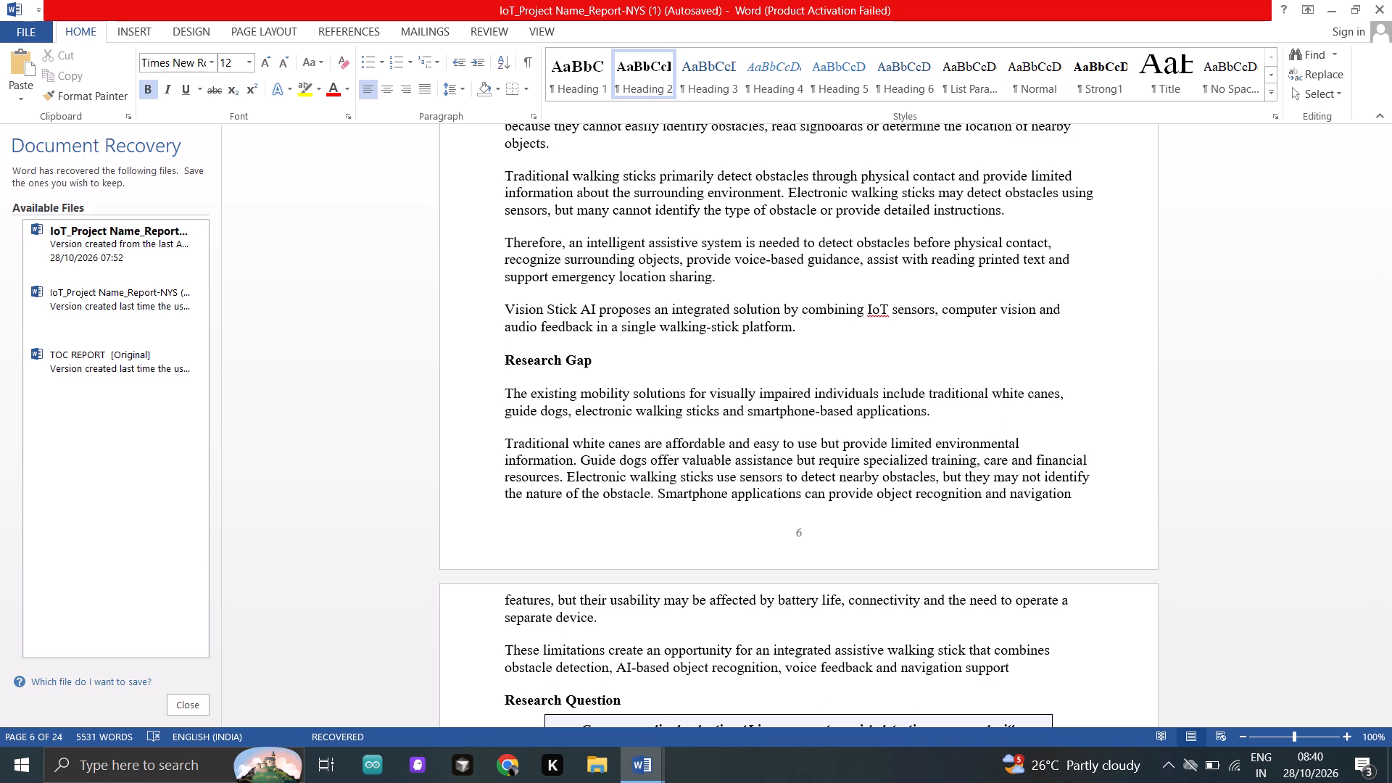
pyautogui.press('Return')
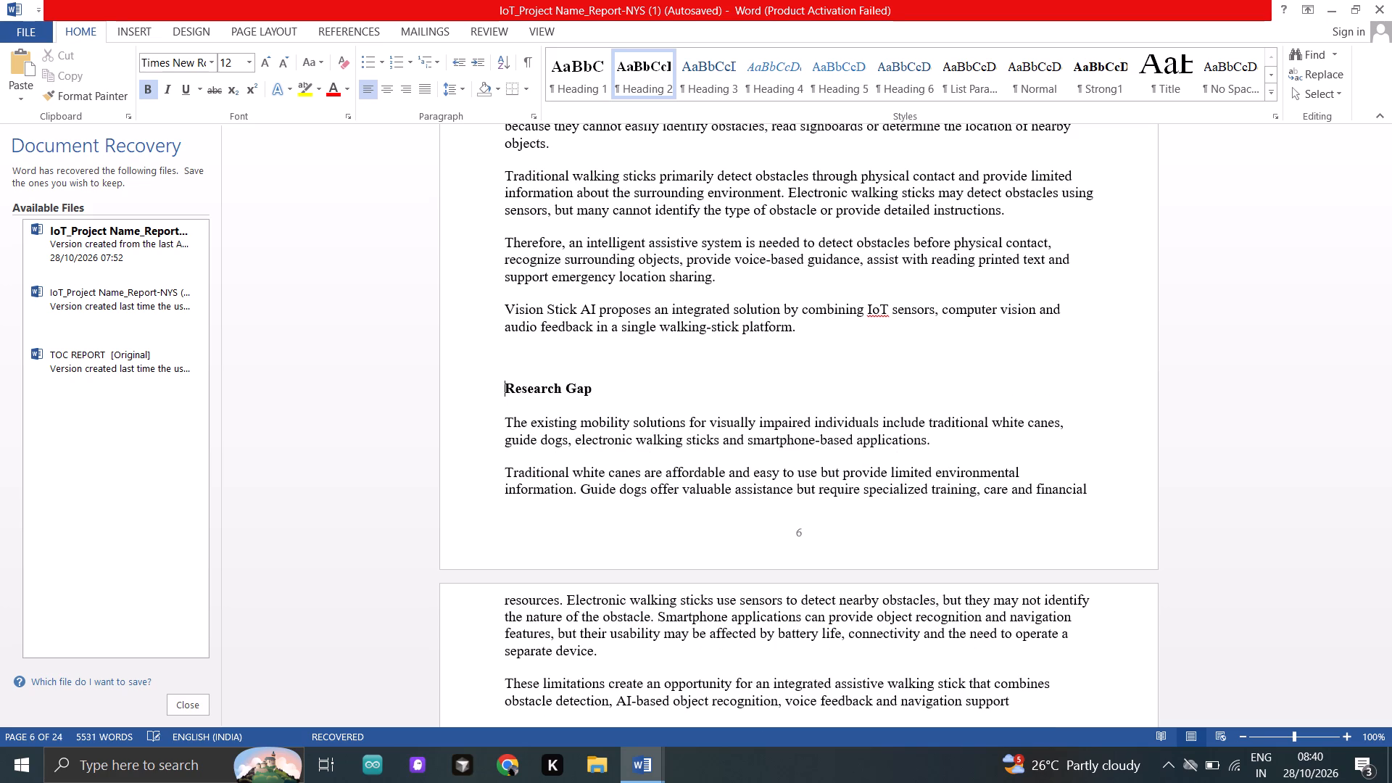
# Join the Research Gap paragraph starting "Traditional white canes are affordable" onto the end of the paragraph before it.
pyautogui.click(500, 465)
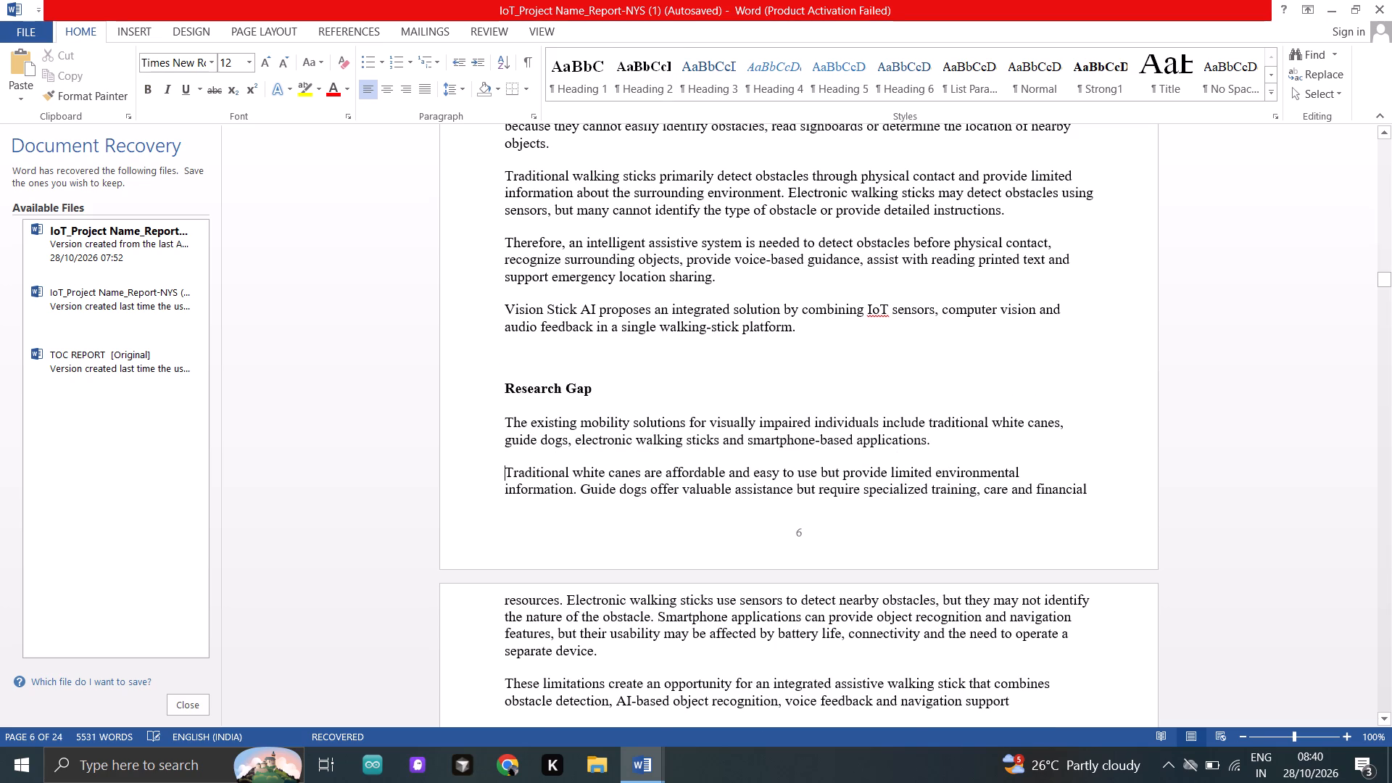
pyautogui.press('BackSpace')
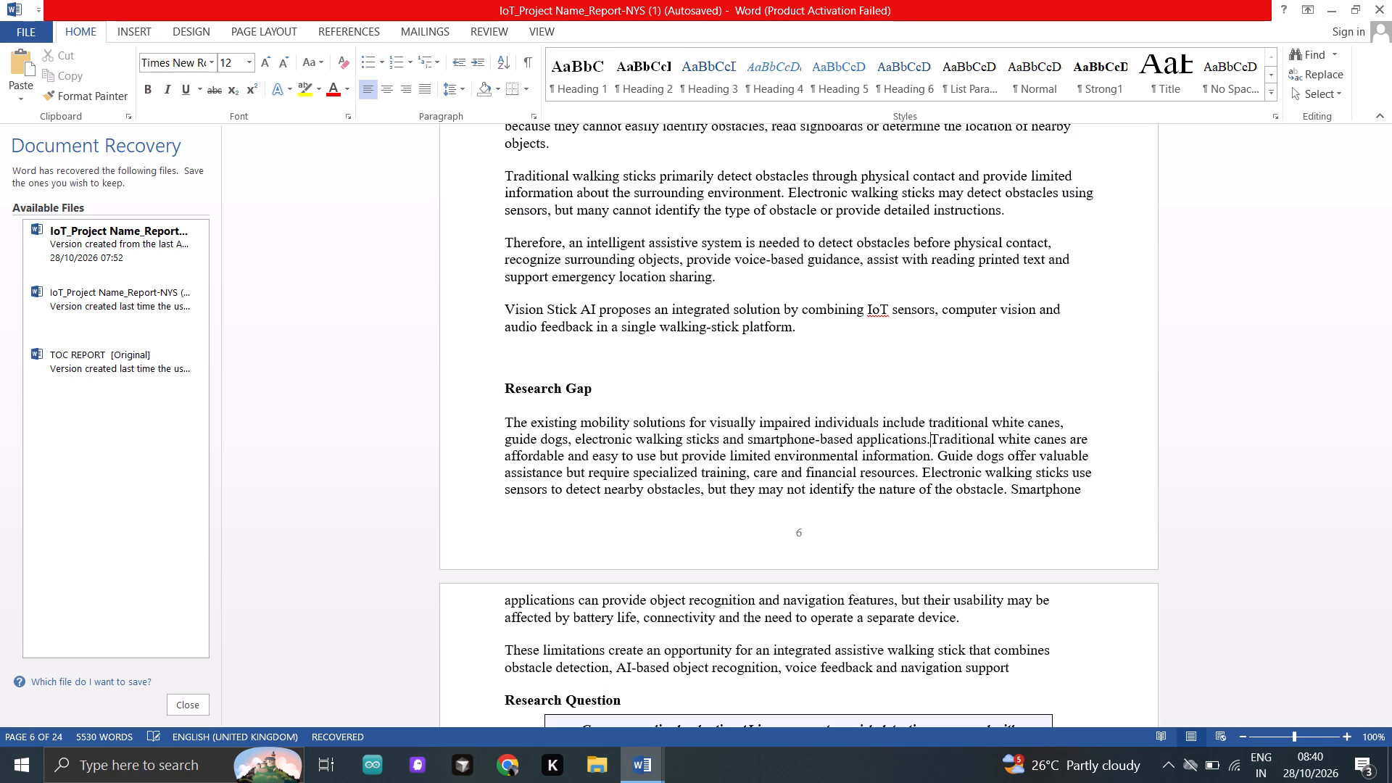
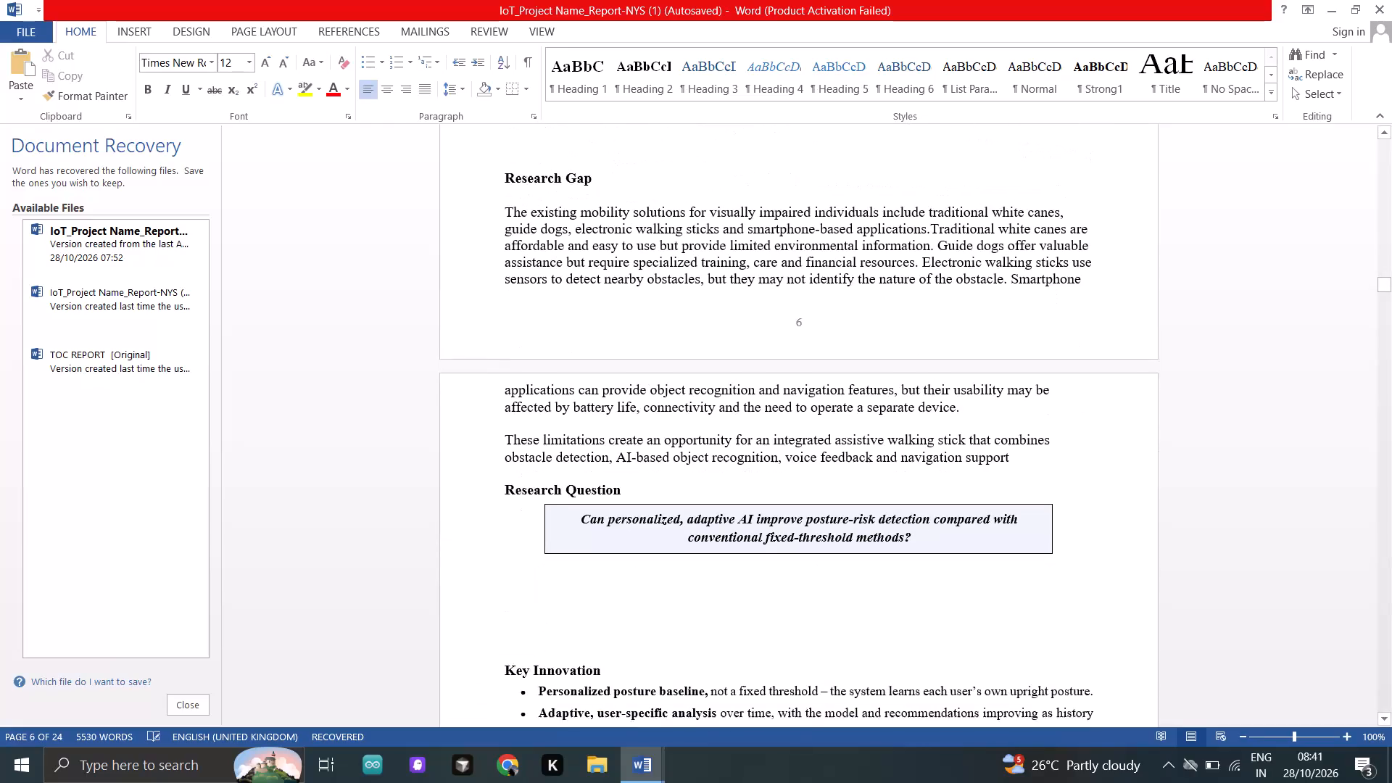
# Insert one blank line above the Research Question heading on page 7.
pyautogui.scroll(-2, 500, 465)
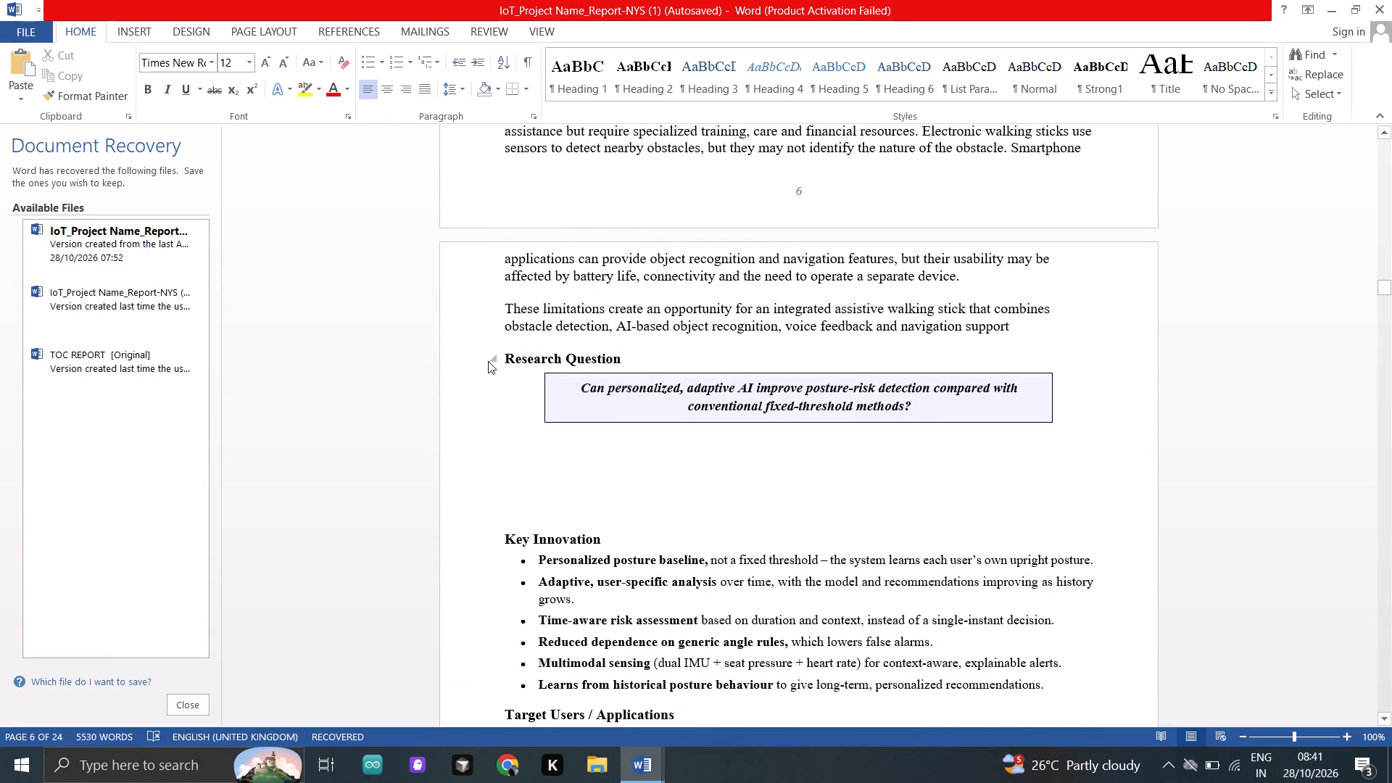
pyautogui.click(506, 366)
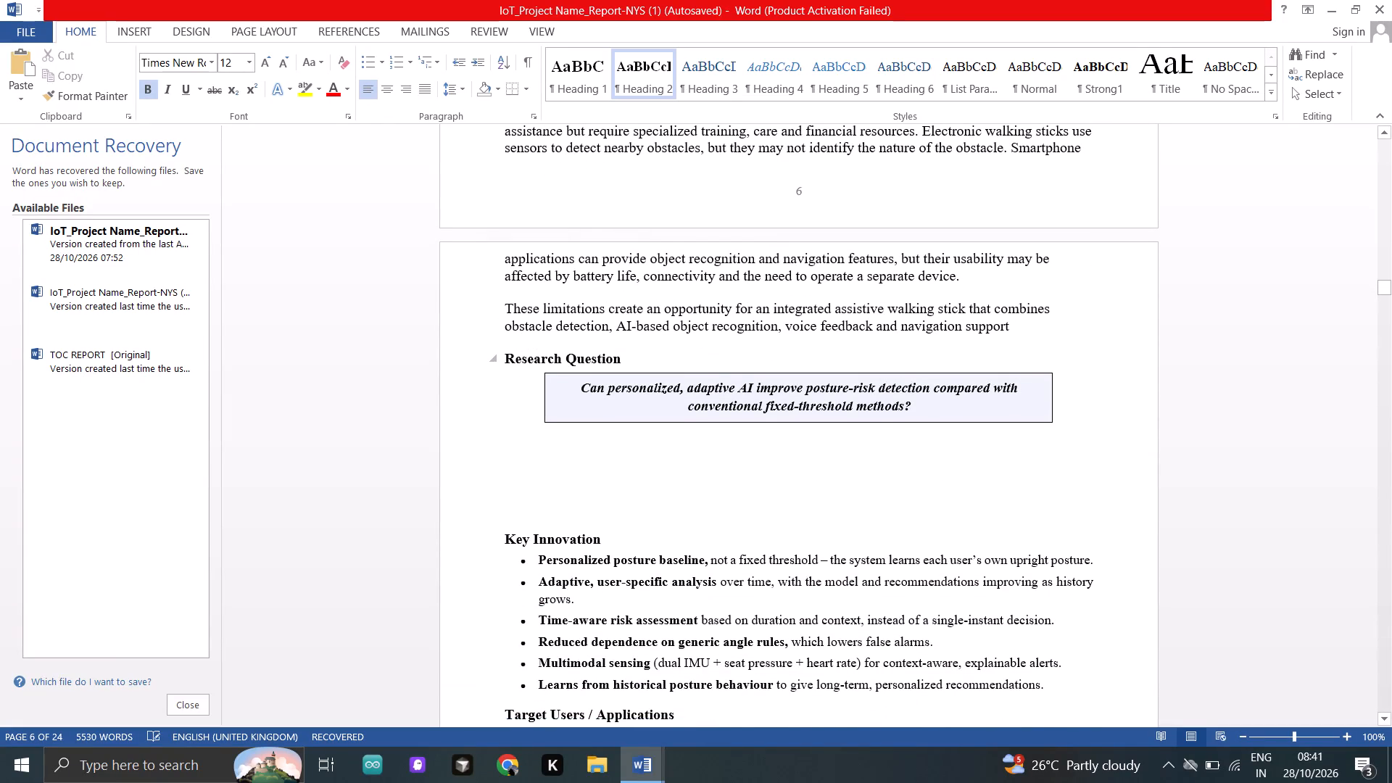
pyautogui.press('Return')
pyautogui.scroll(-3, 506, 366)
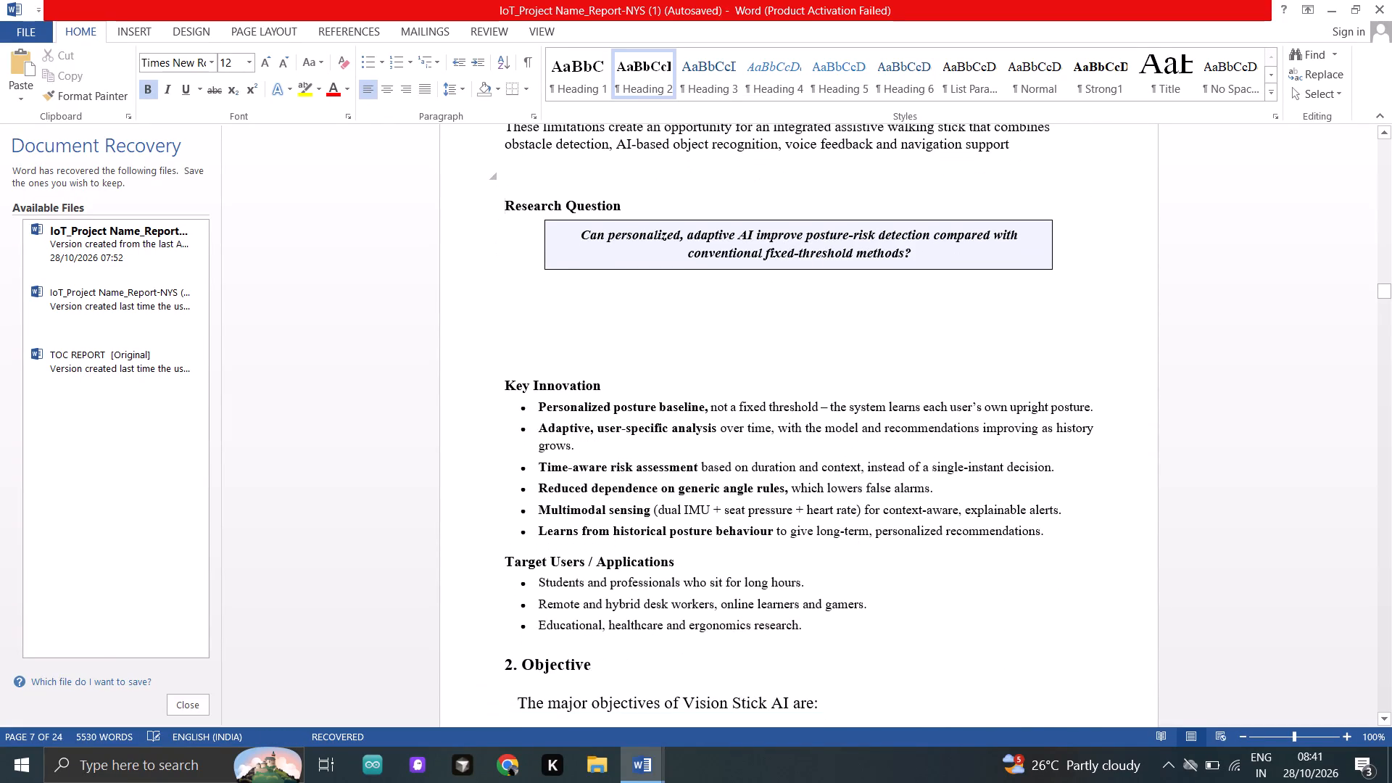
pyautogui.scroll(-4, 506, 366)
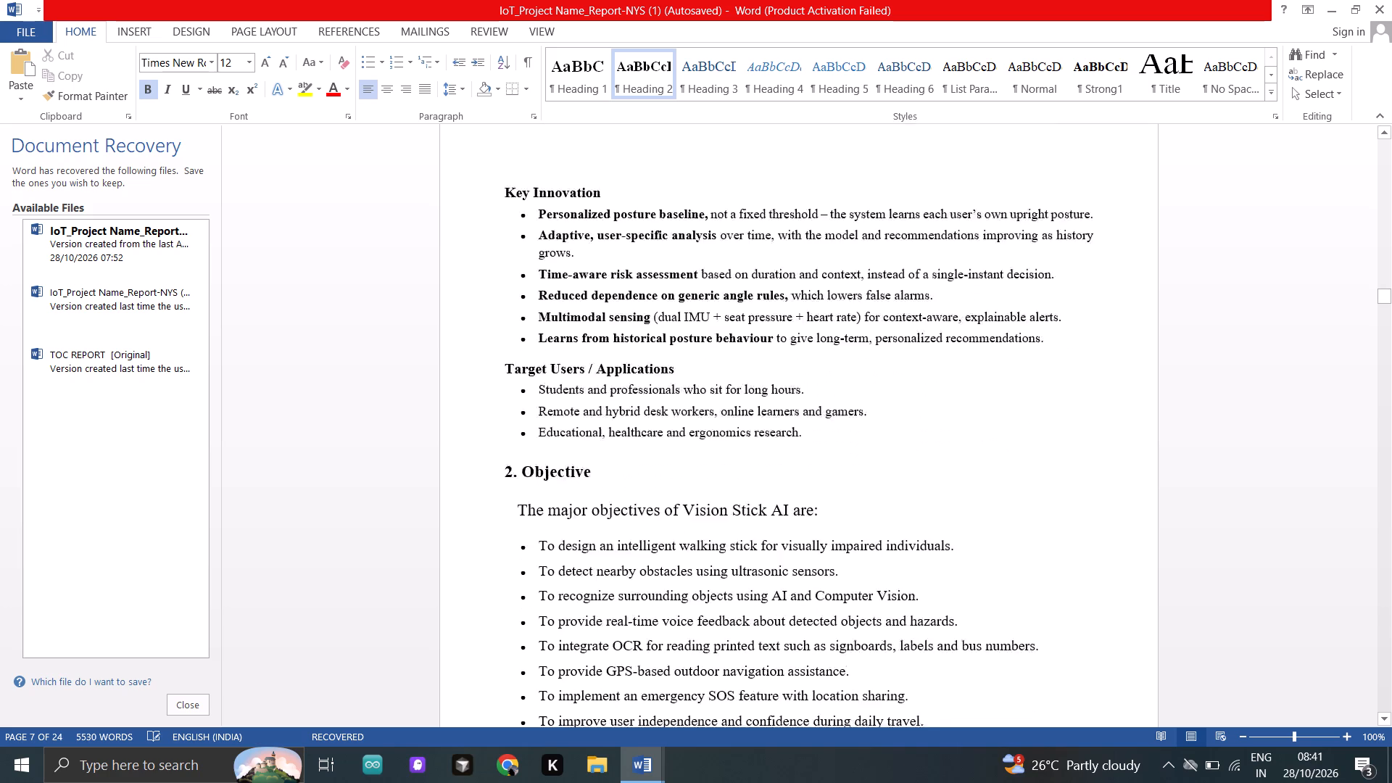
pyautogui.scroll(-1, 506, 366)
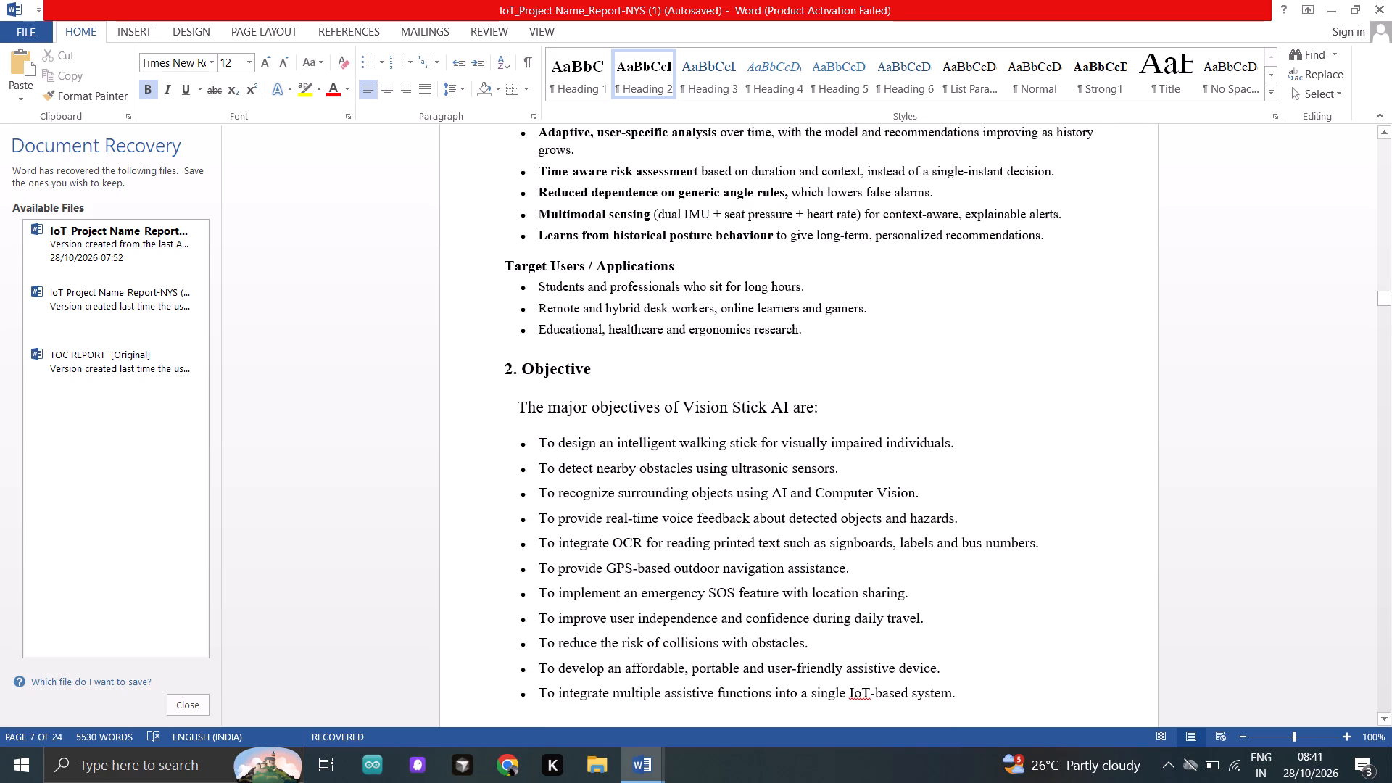
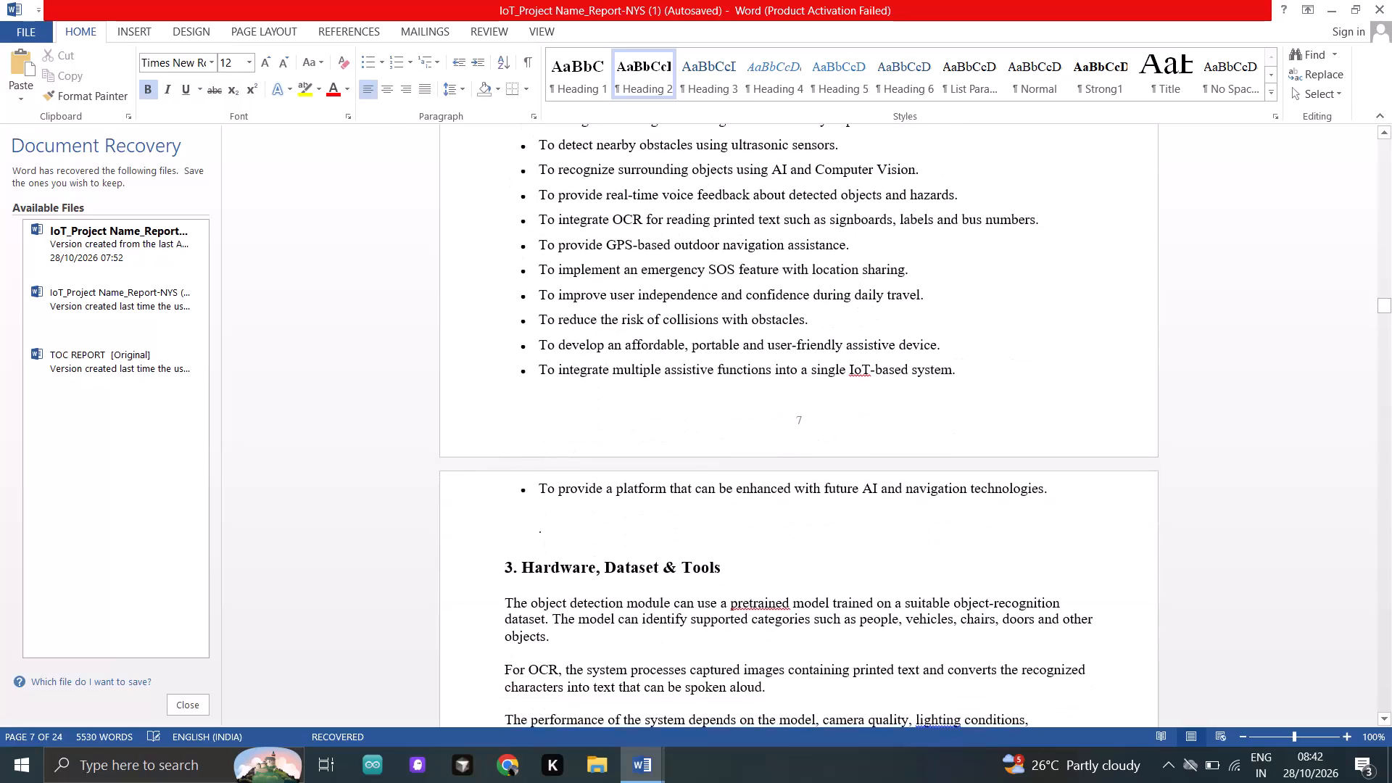
# Turn the four paragraphs from Input Components to Output Components, under Key Features in the Dataset, into a bulleted list.
pyautogui.scroll(-2, 506, 366)
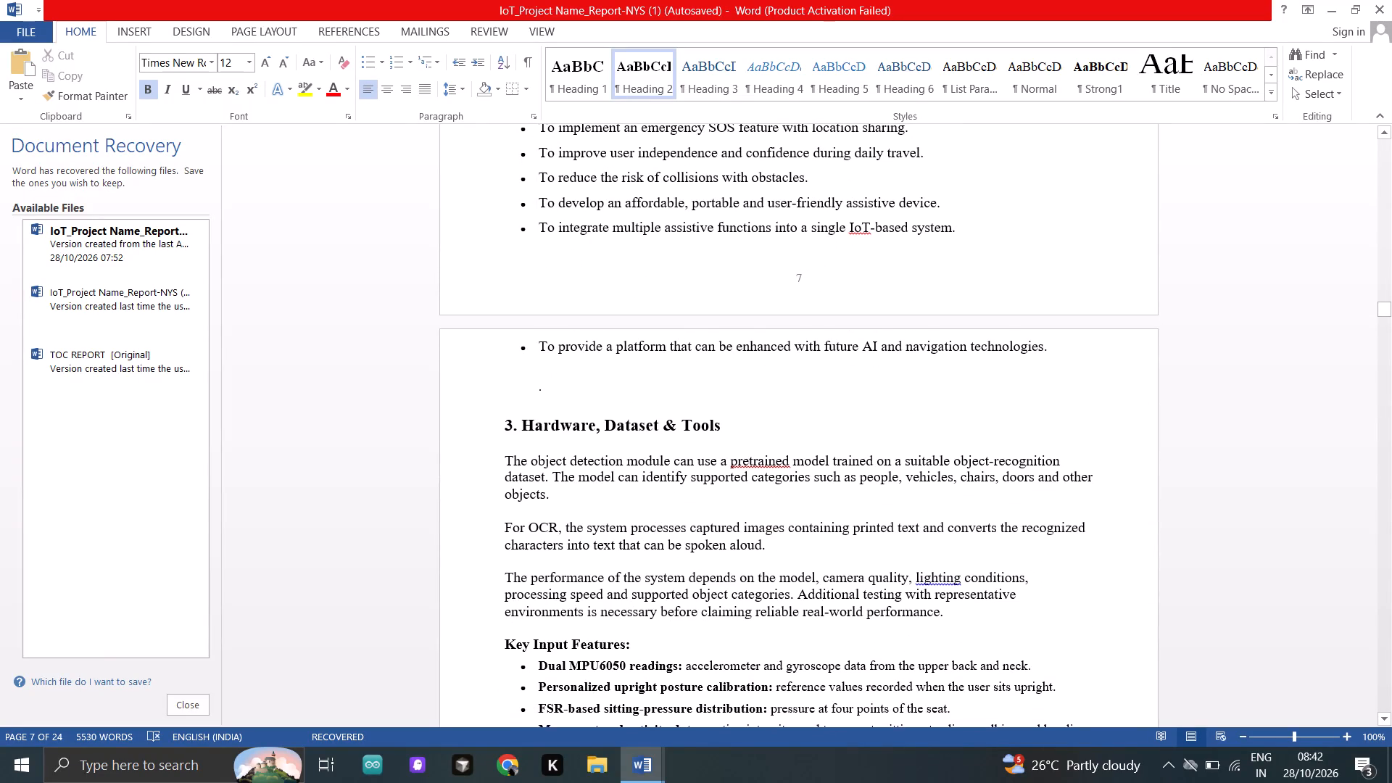
pyautogui.scroll(-2, 506, 367)
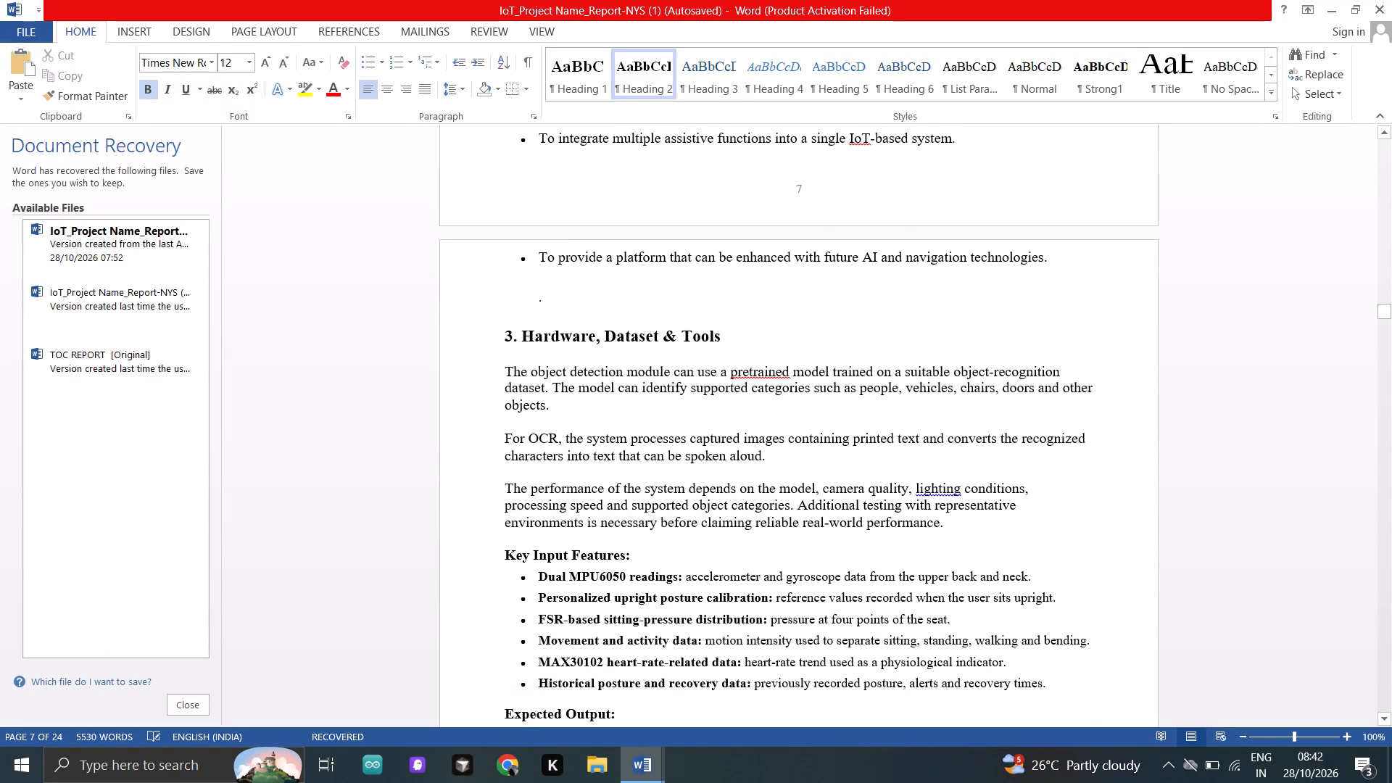
pyautogui.scroll(-5, 506, 367)
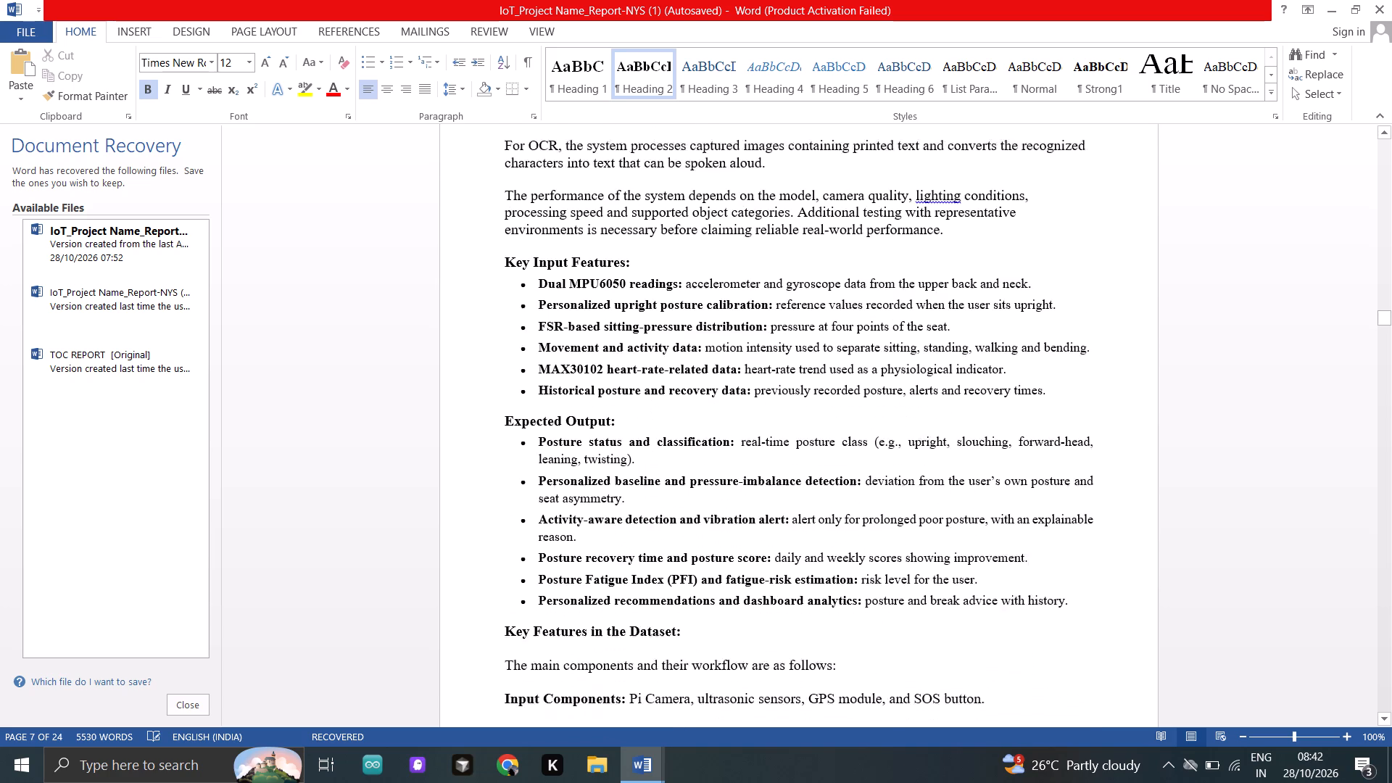
pyautogui.scroll(-2, 506, 367)
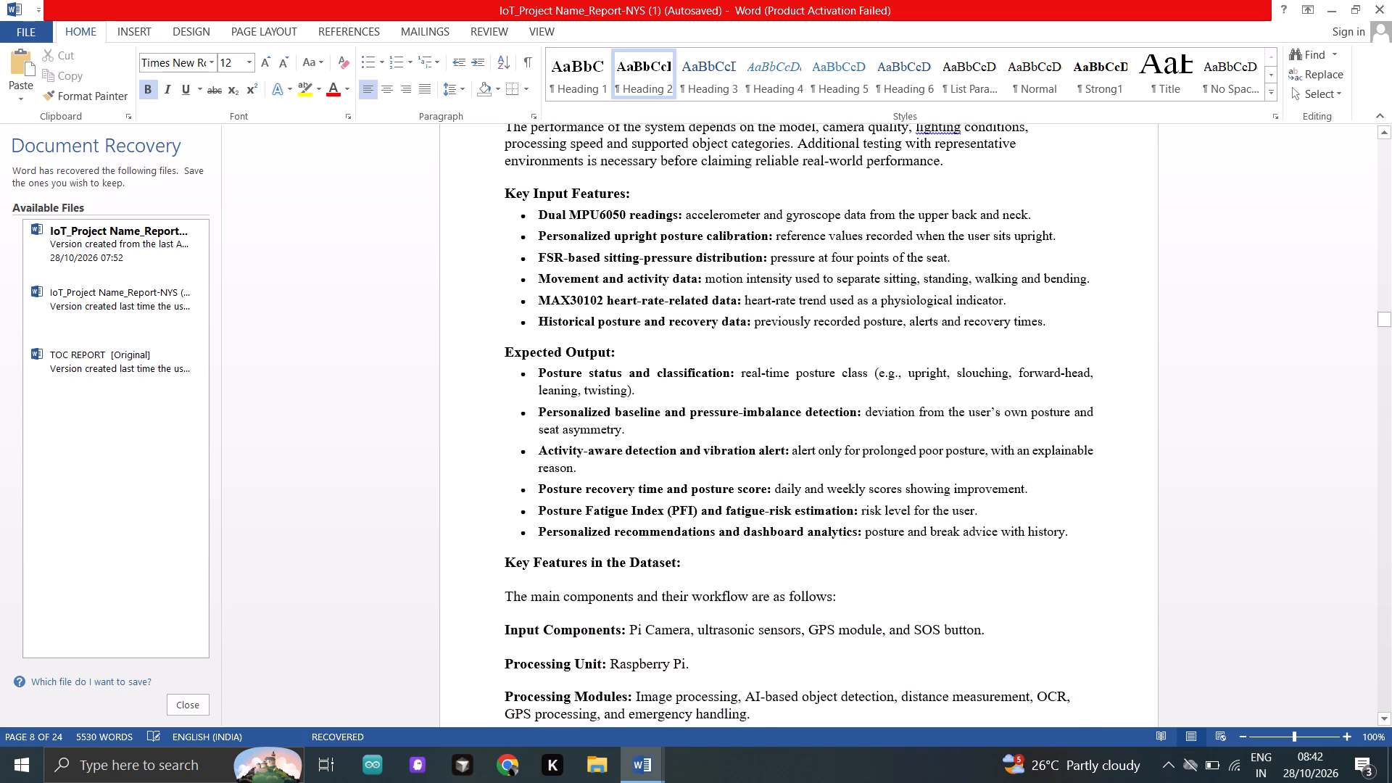
pyautogui.scroll(-3, 561, 562)
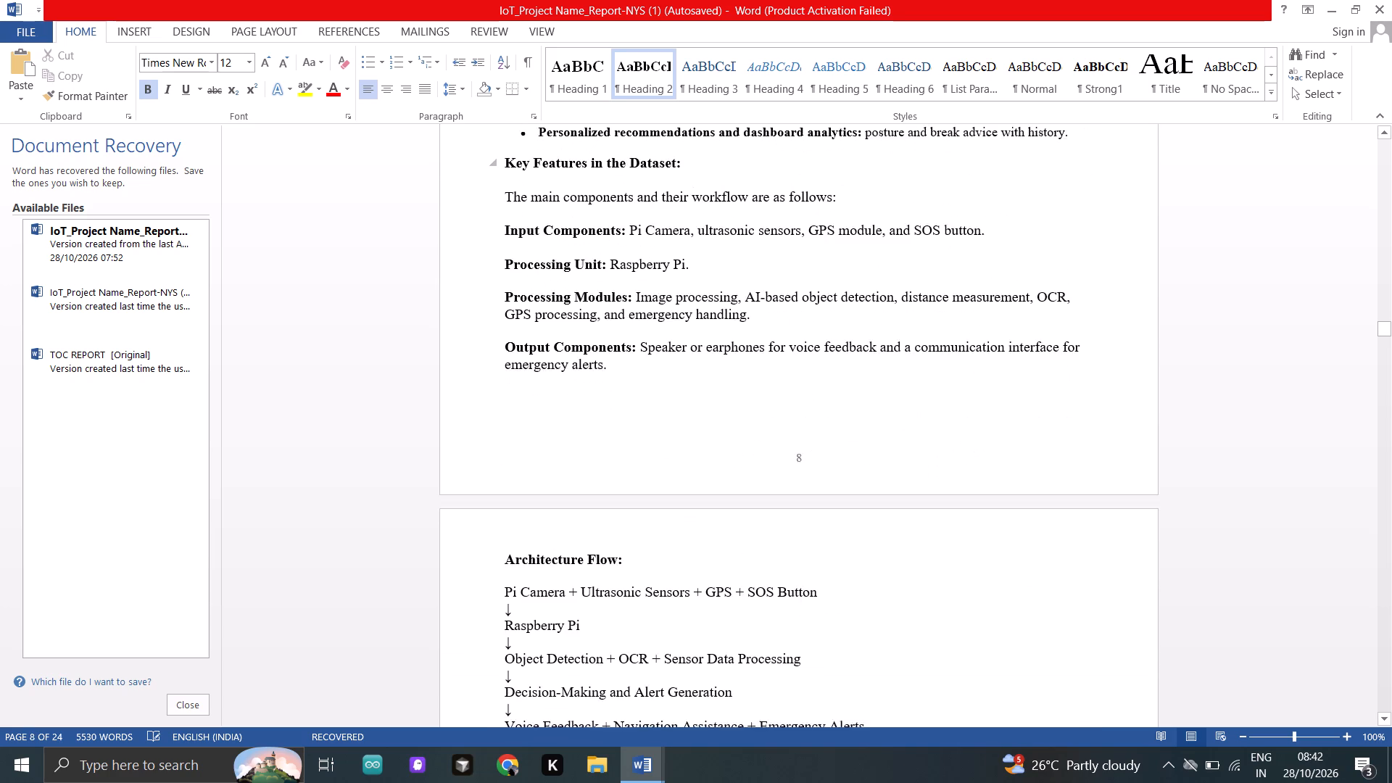
pyautogui.scroll(2, 547, 565)
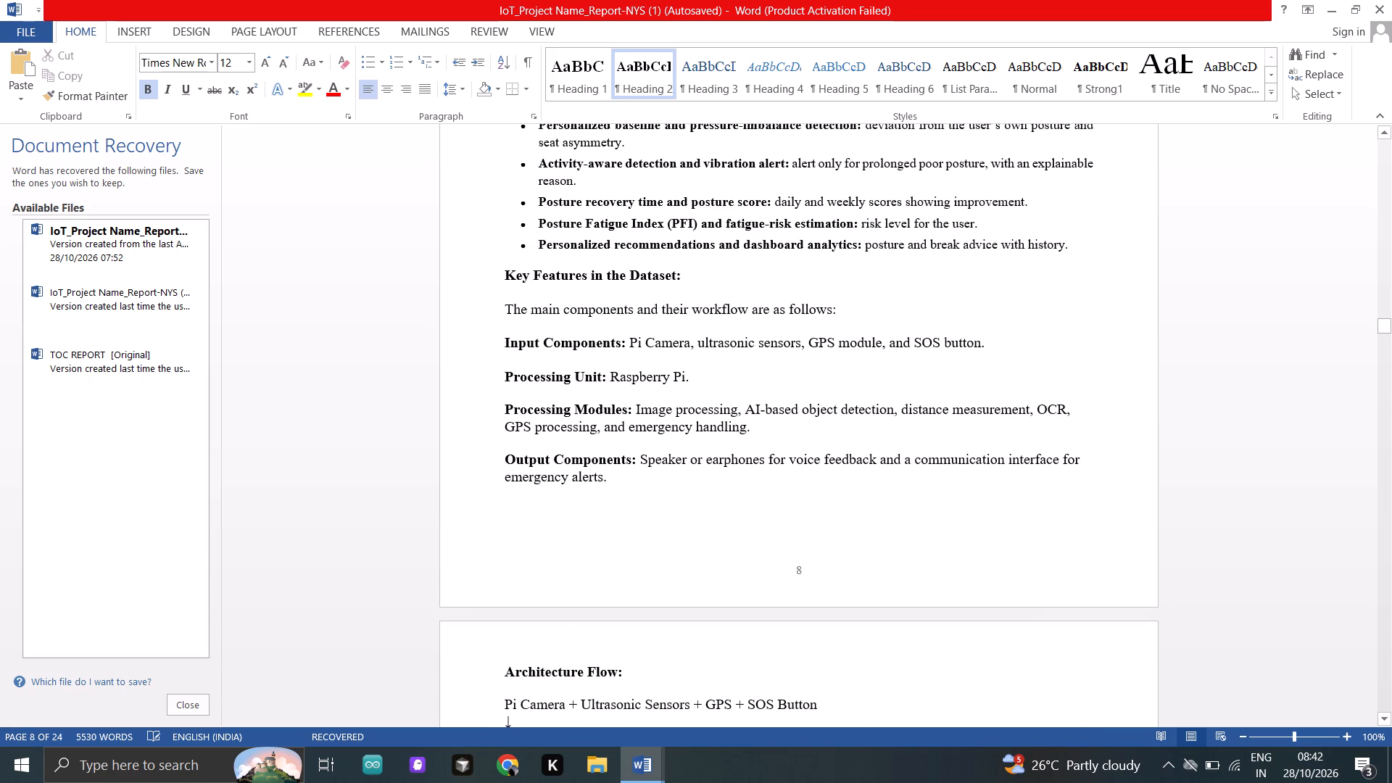
pyautogui.moveTo(506, 344); pyautogui.dragTo(563, 477)
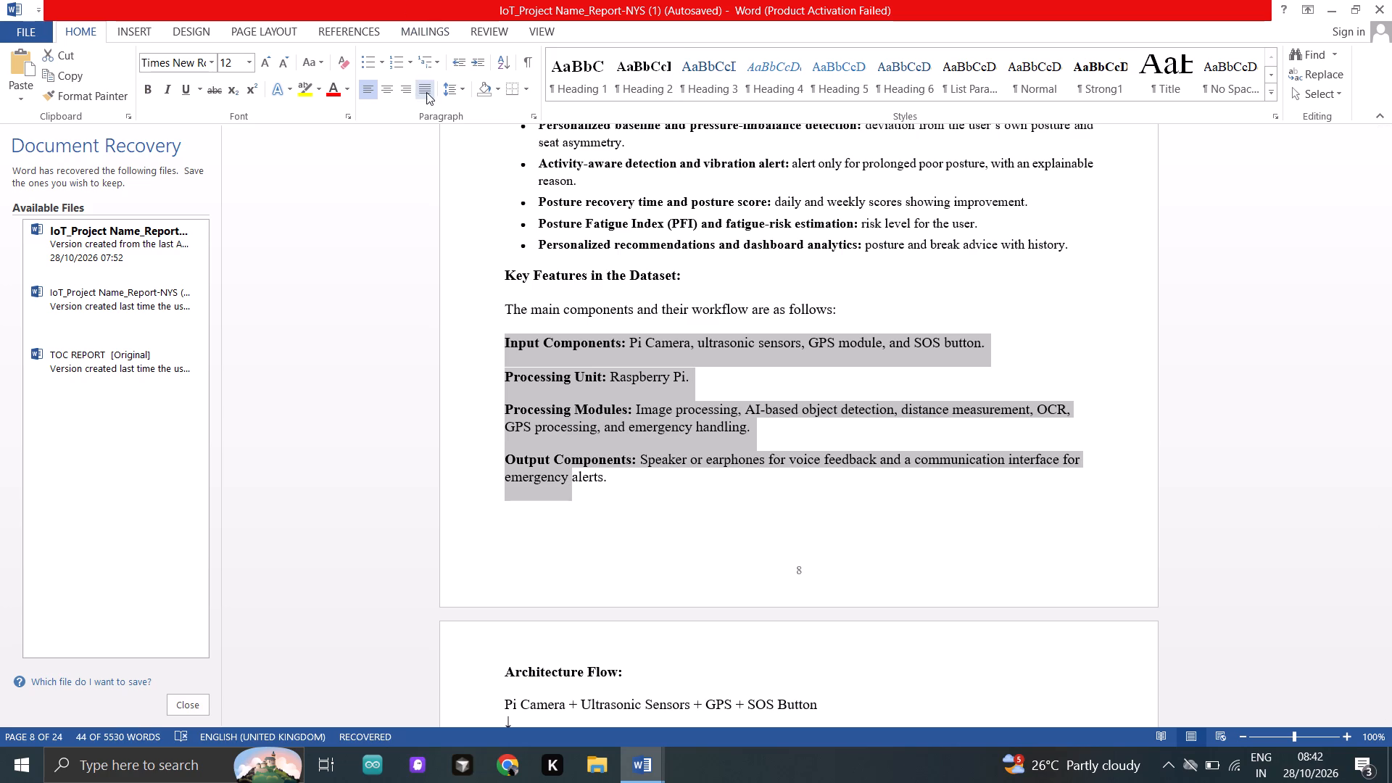
pyautogui.click(369, 58)
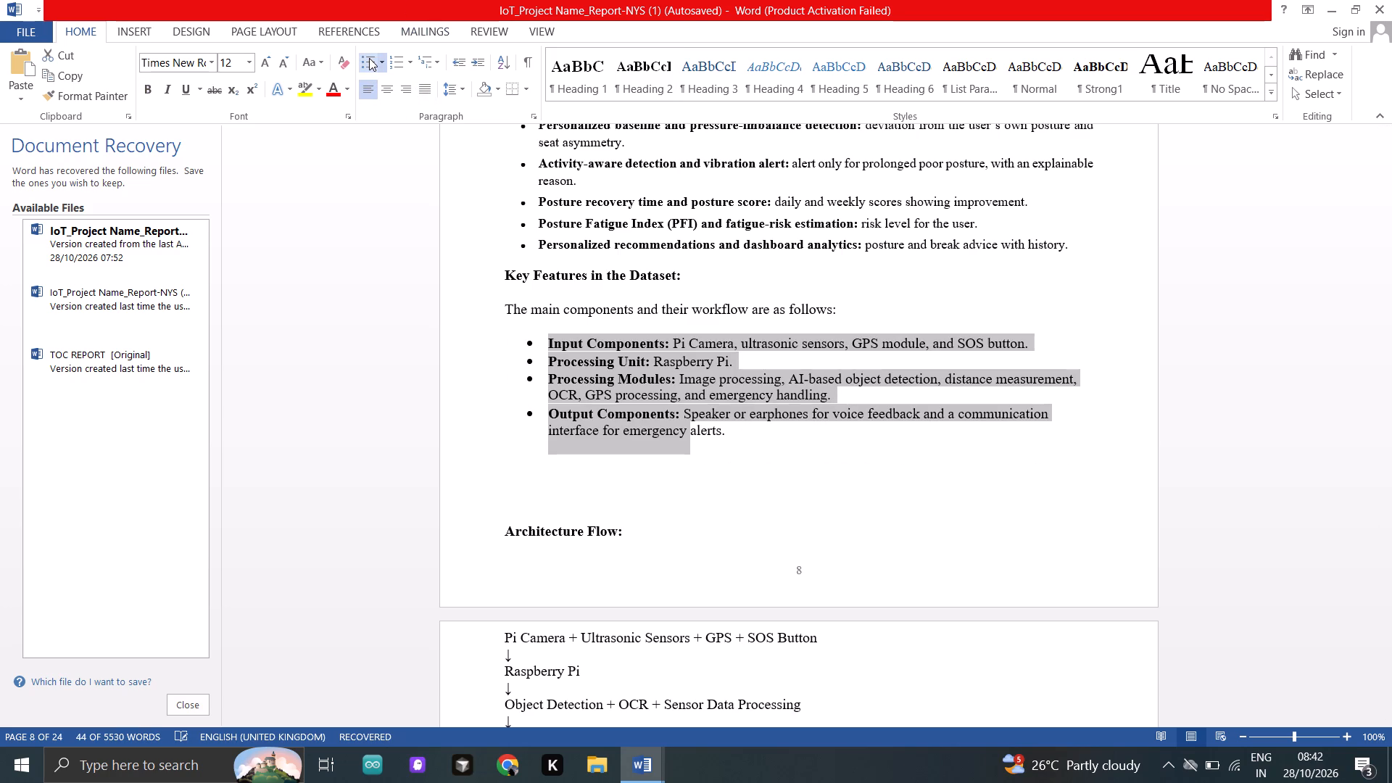
pyautogui.click(505, 393)
# Insert one blank line above the Architecture Flow heading to move it onto page 9 with its flow text.
pyautogui.scroll(-1, 505, 393)
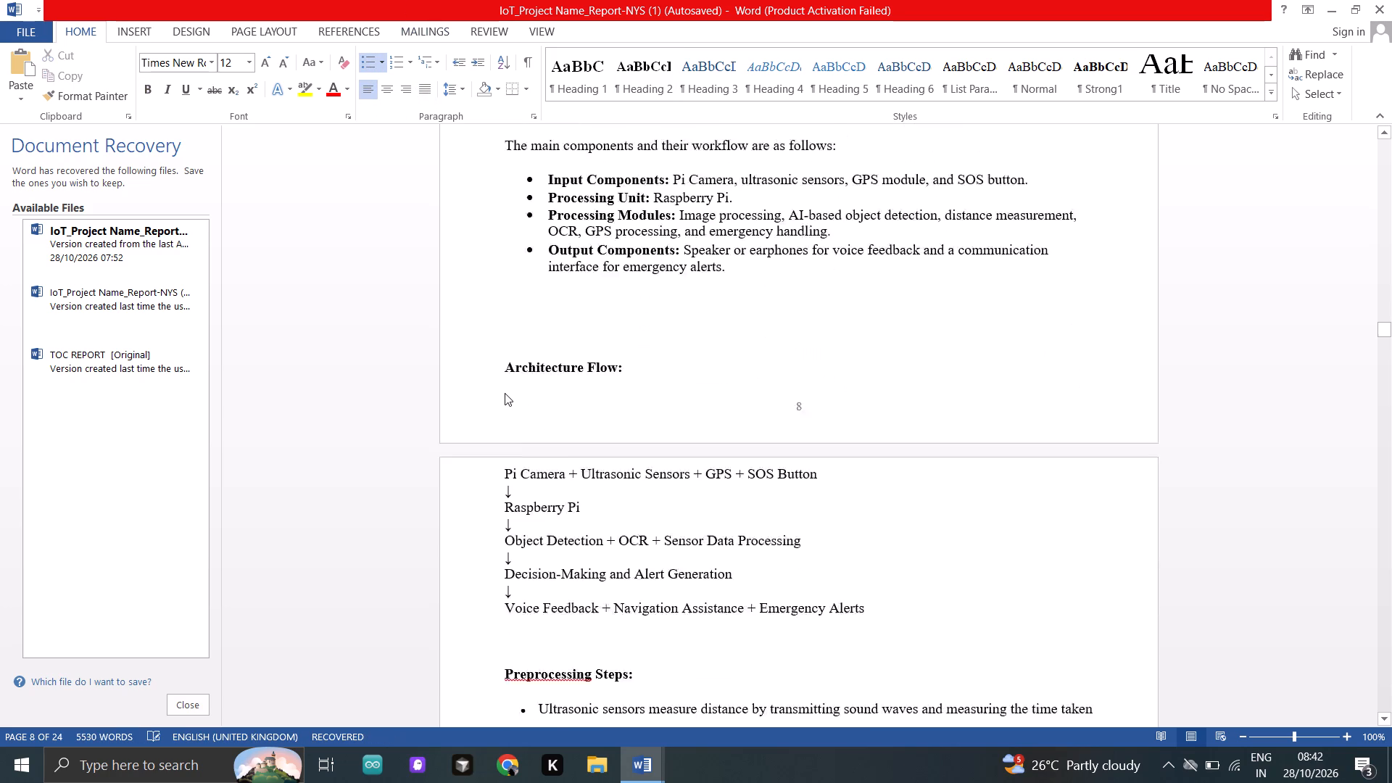
pyautogui.scroll(-2, 505, 393)
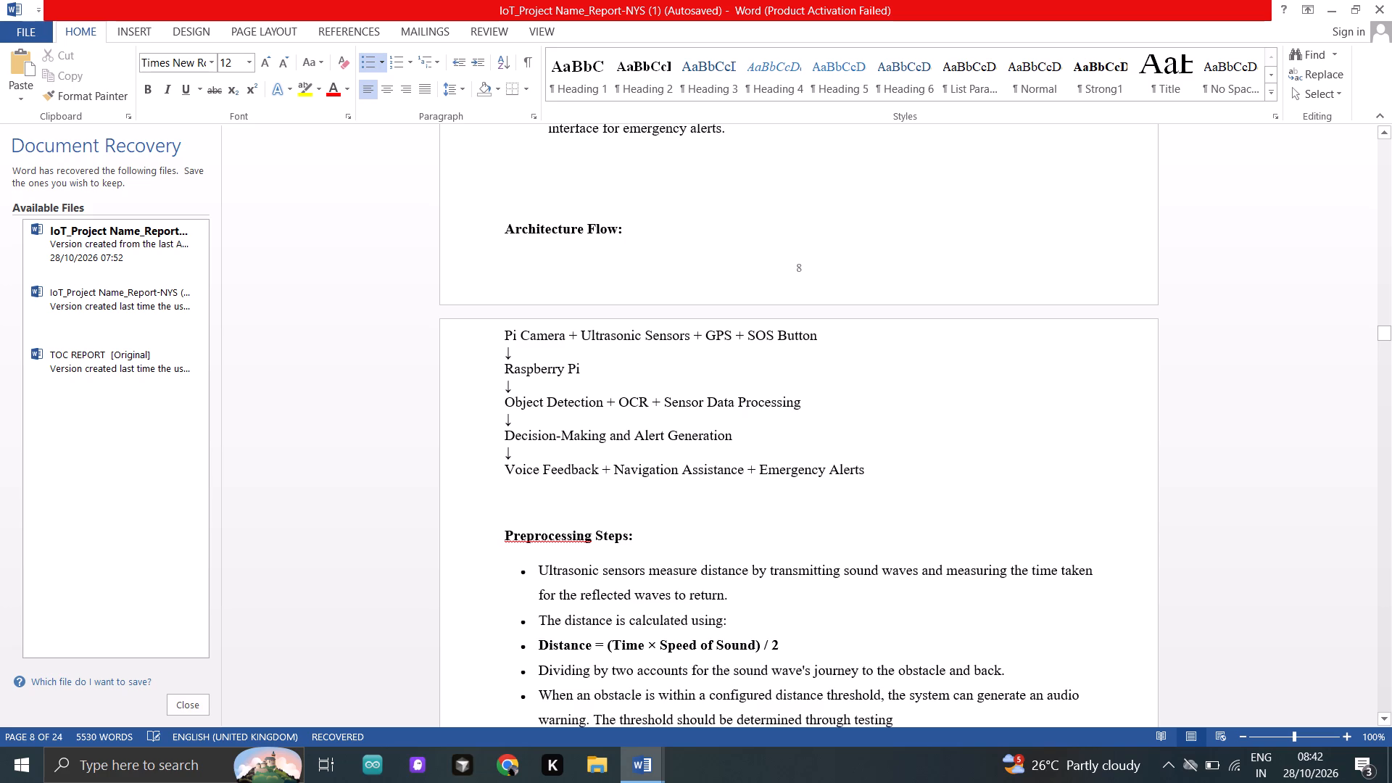
pyautogui.click(506, 236)
pyautogui.press('Return')
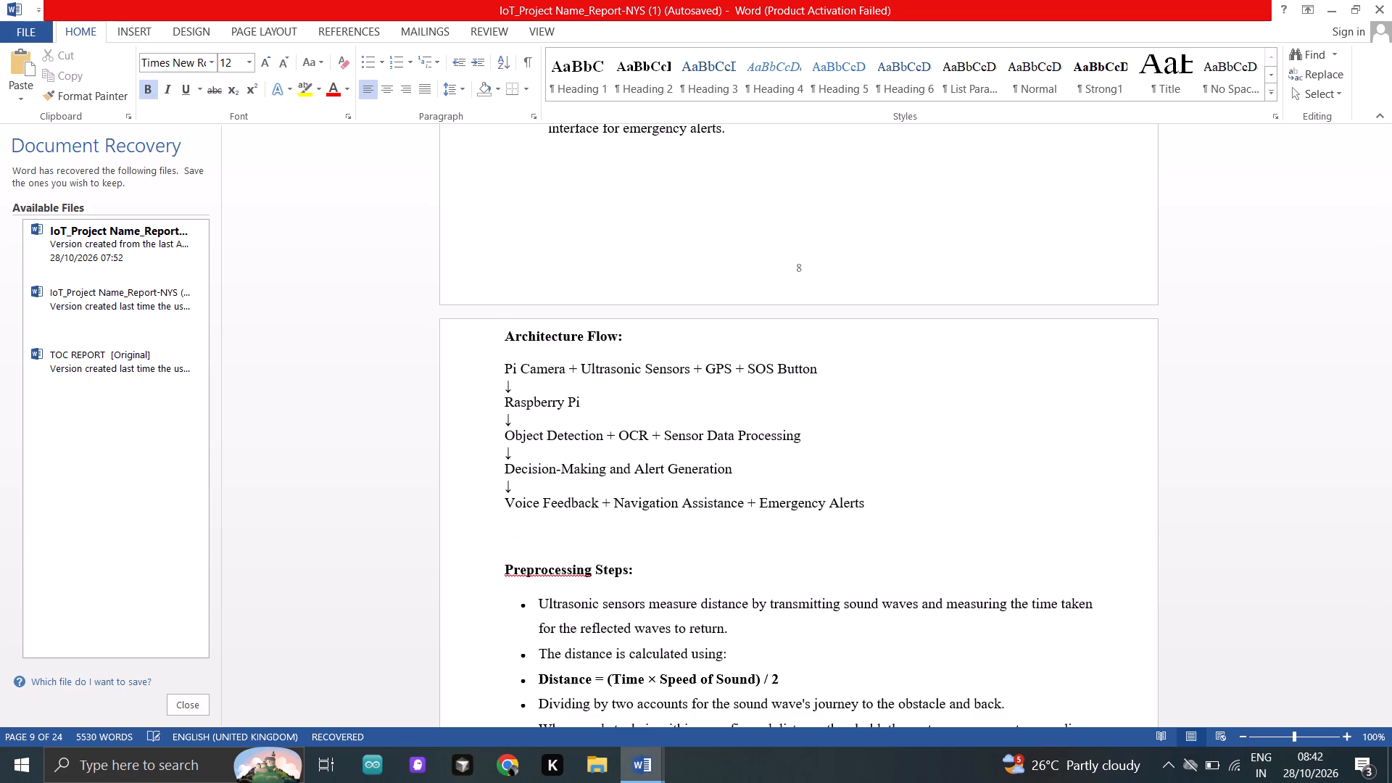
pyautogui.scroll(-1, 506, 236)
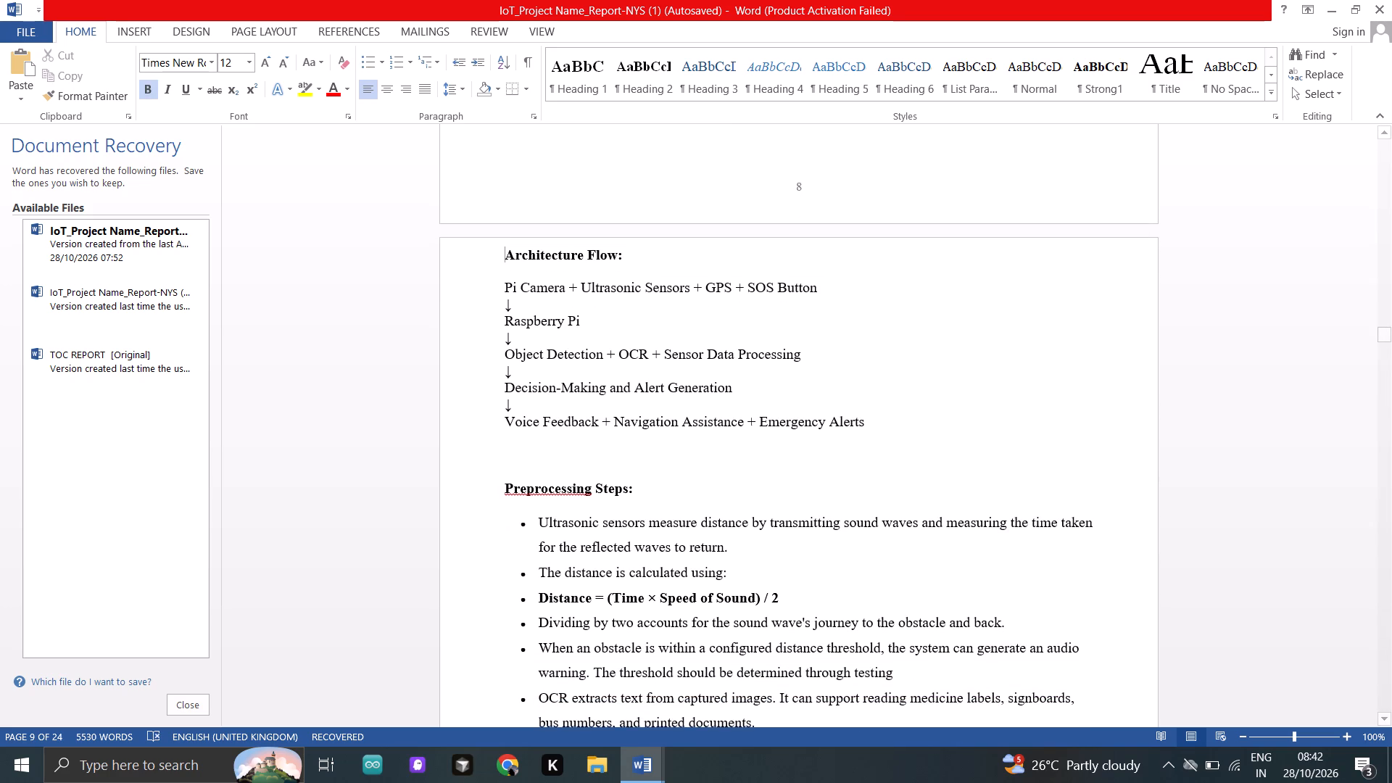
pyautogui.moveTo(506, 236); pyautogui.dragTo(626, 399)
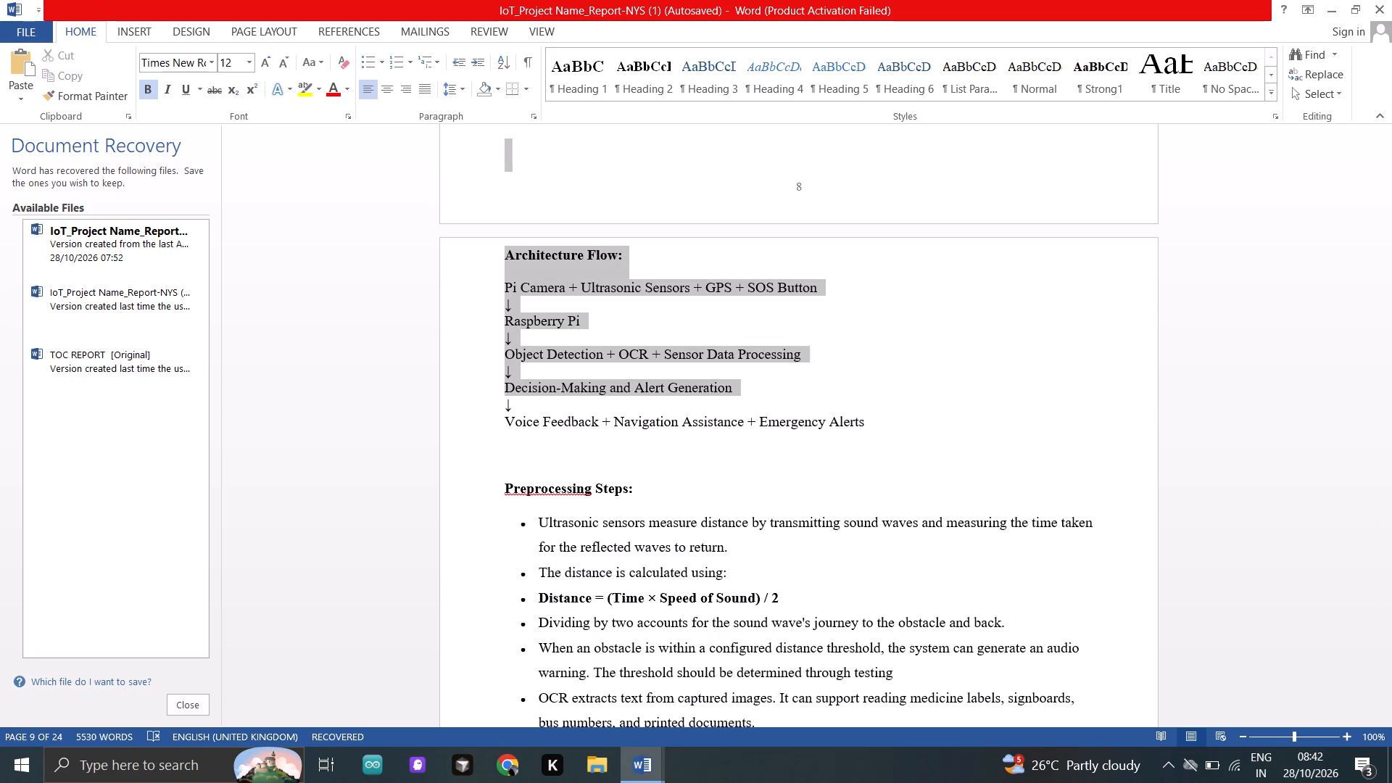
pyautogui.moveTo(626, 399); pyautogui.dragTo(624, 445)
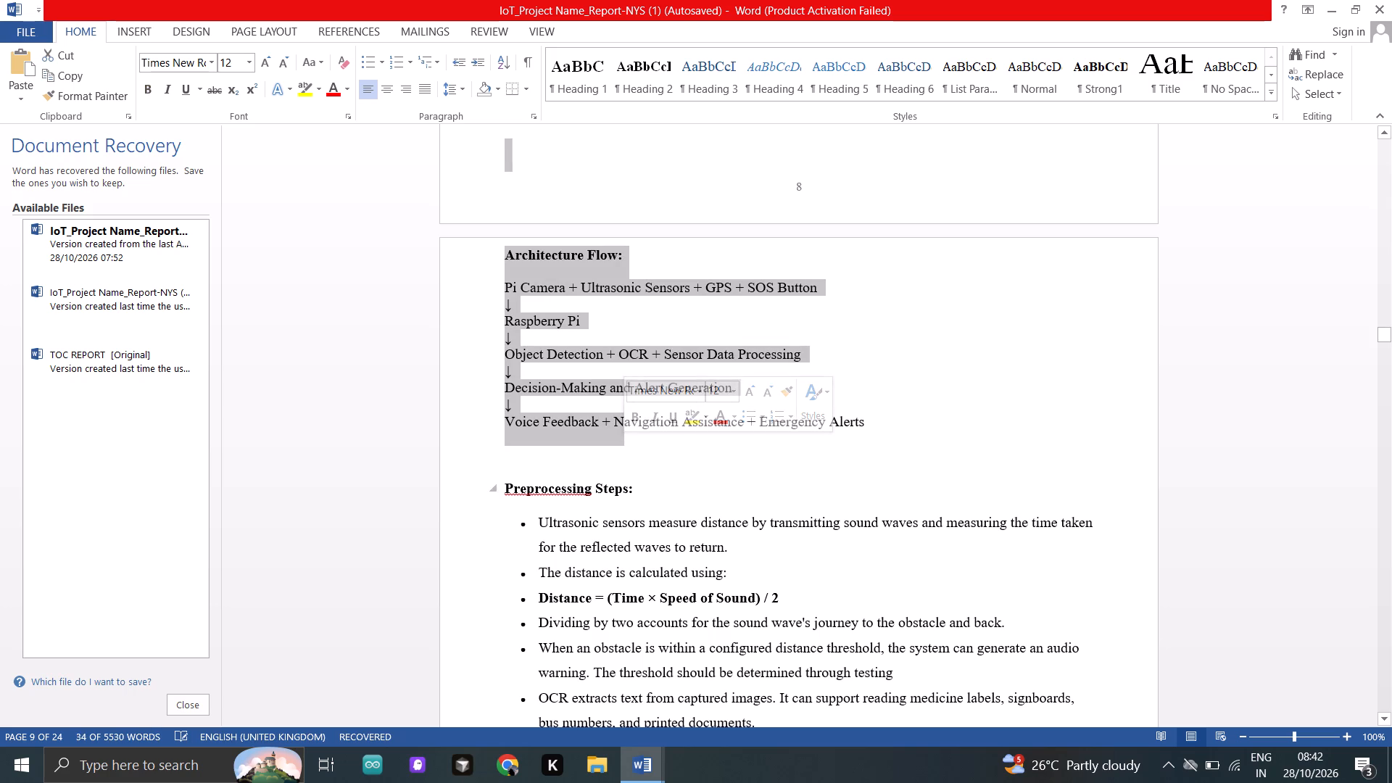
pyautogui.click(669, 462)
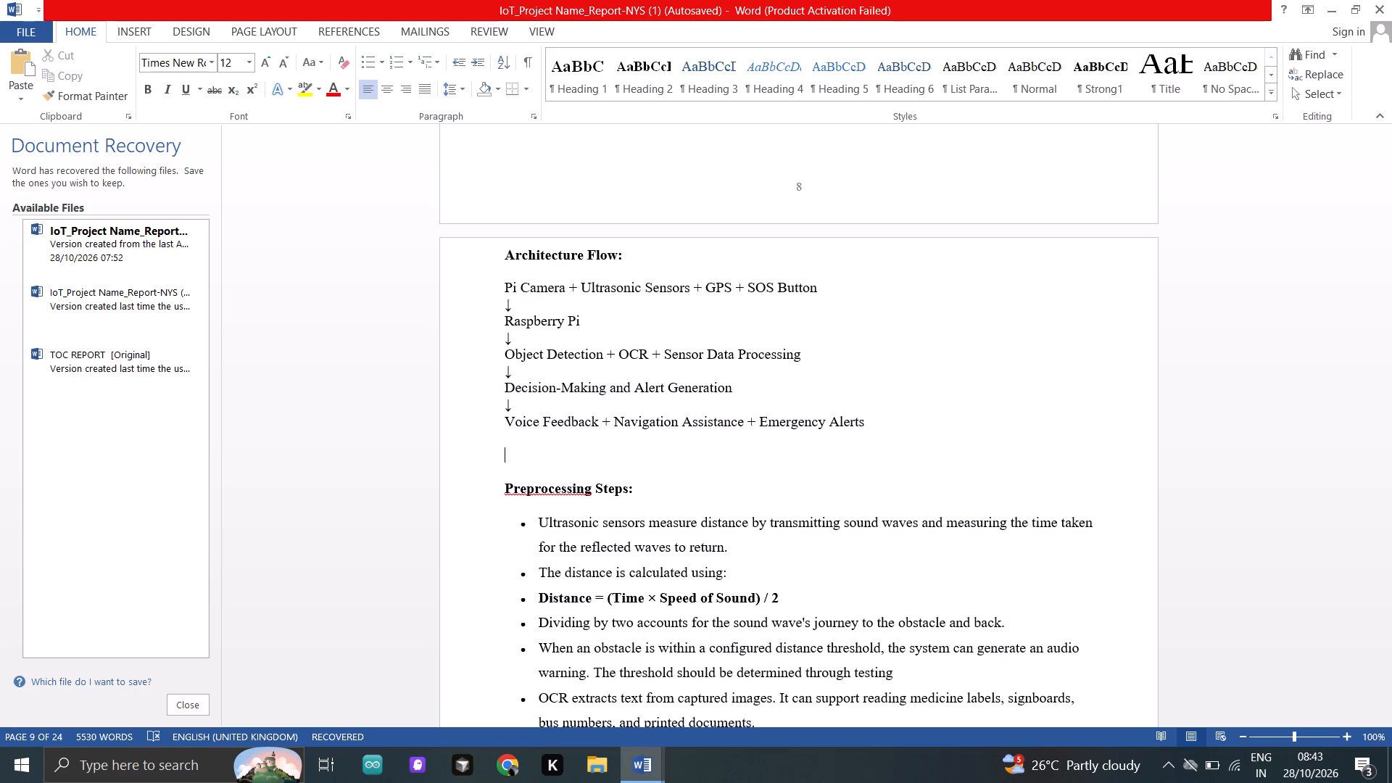
# Review the Preprocessing Steps, the hardware and tools table, the system workflow diagram and the start of the Methodology section.
pyautogui.scroll(-6, 669, 462)
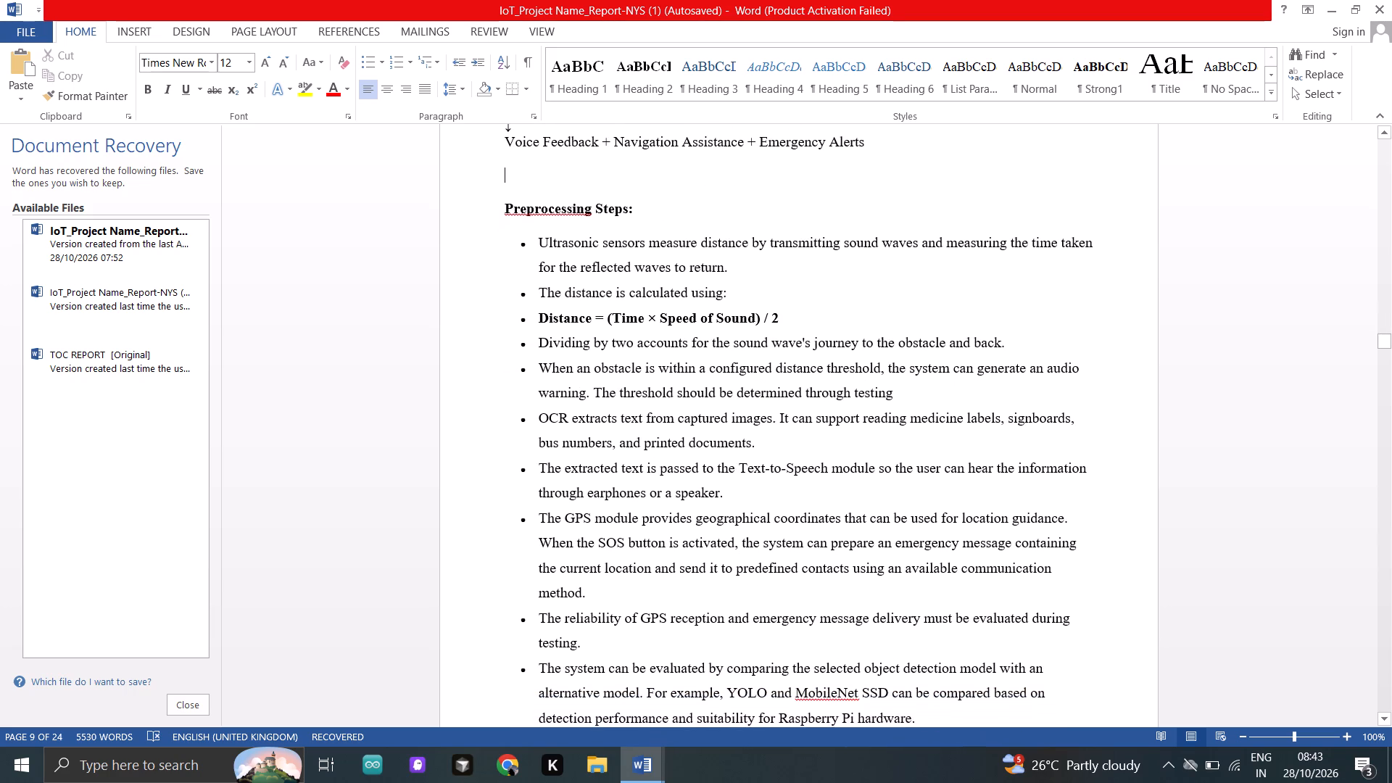
pyautogui.scroll(-8, 664, 444)
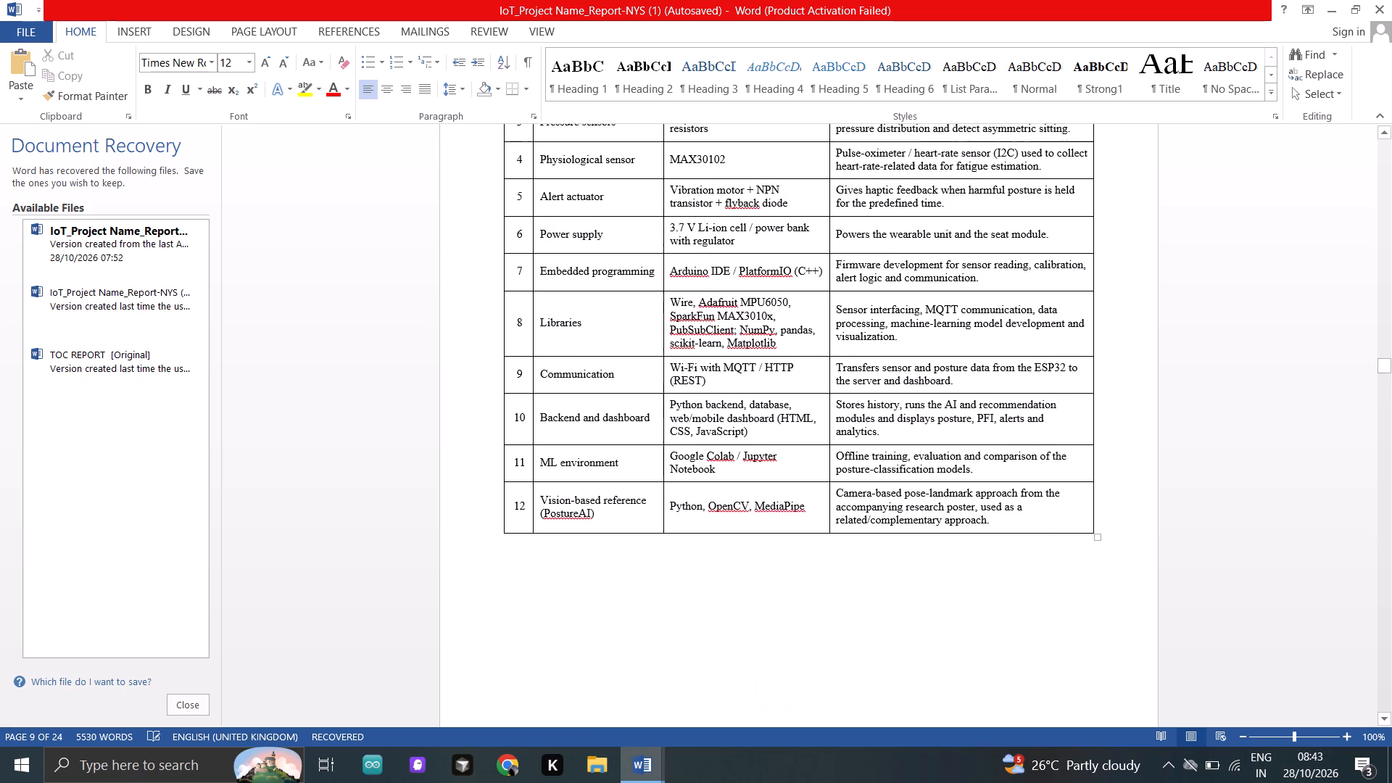
pyautogui.scroll(-11, 664, 444)
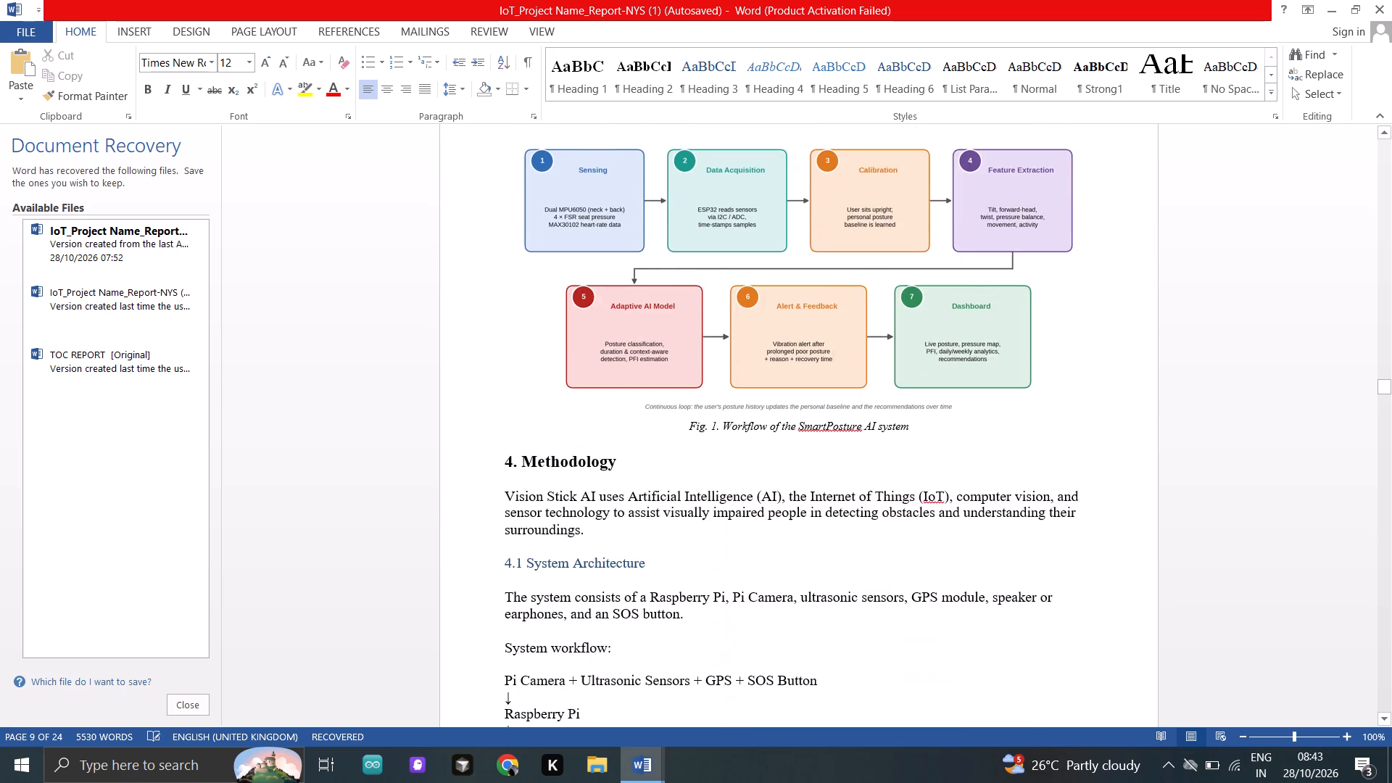
pyautogui.scroll(-2, 664, 444)
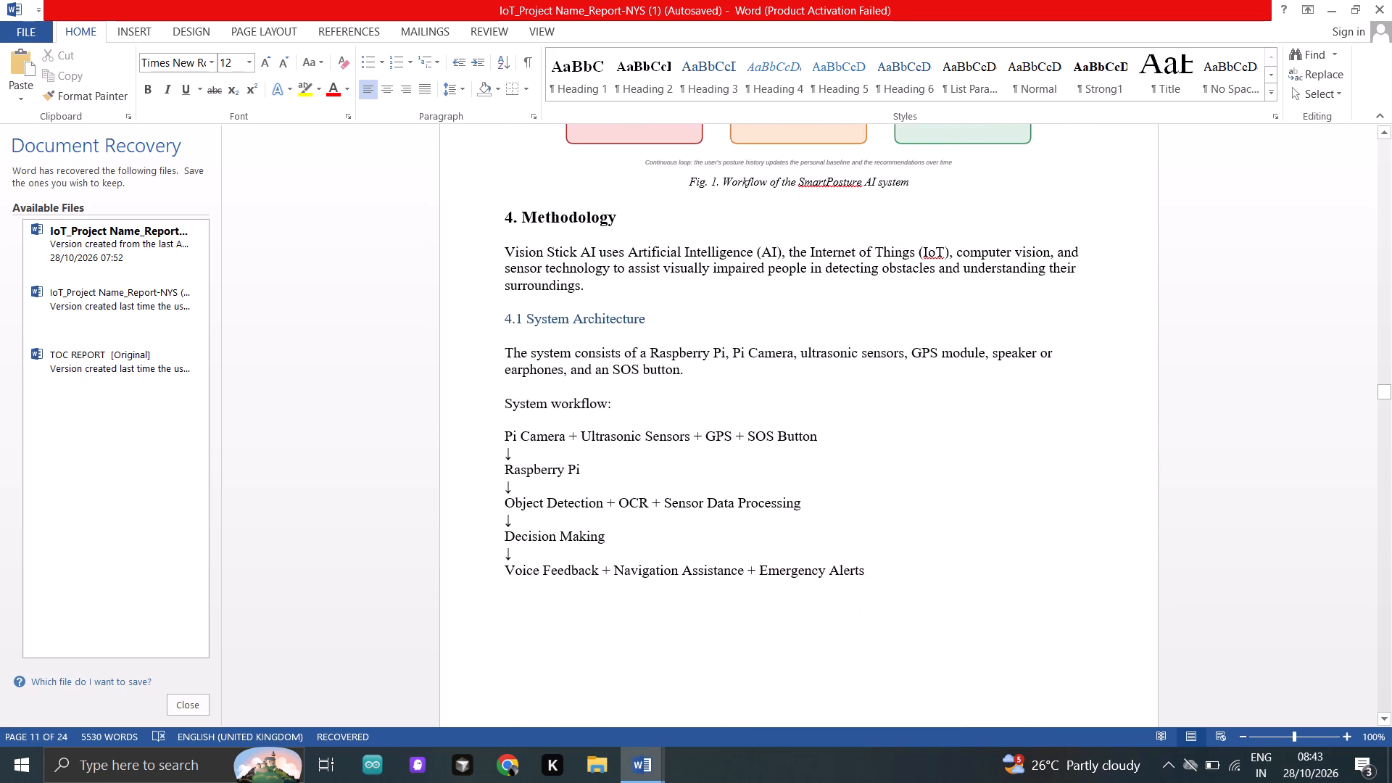
pyautogui.scroll(9, 507, 299)
pyautogui.scroll(-4, 507, 299)
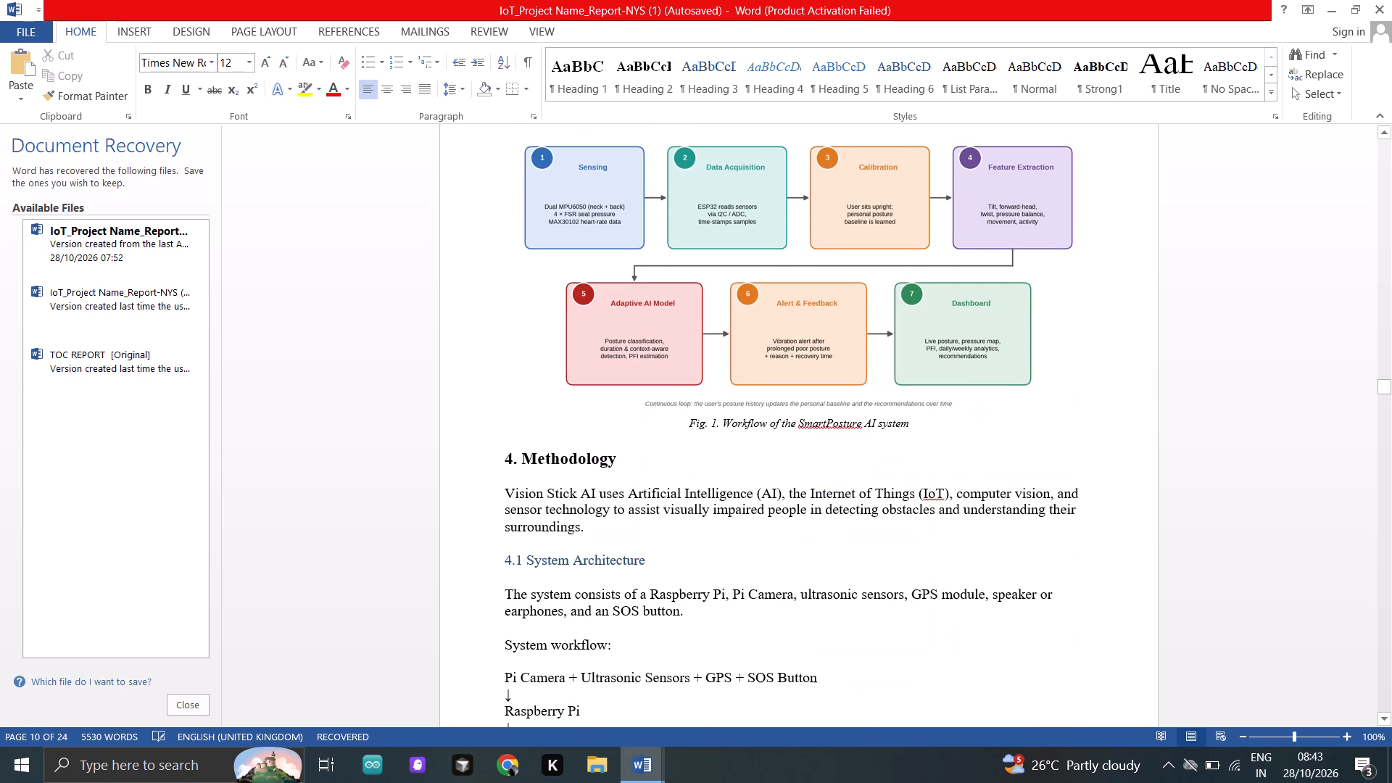
pyautogui.click(507, 299)
pyautogui.scroll(7, 507, 299)
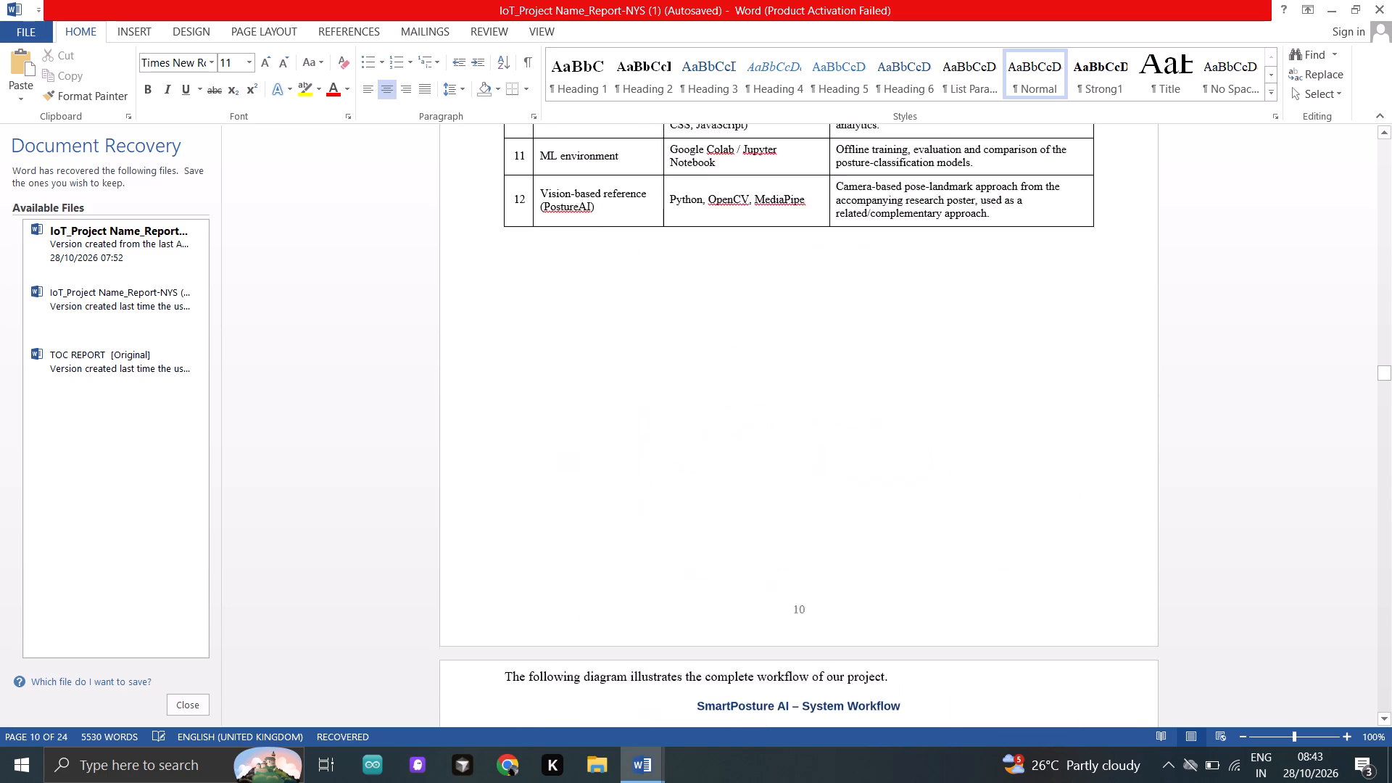
pyautogui.scroll(3, 507, 299)
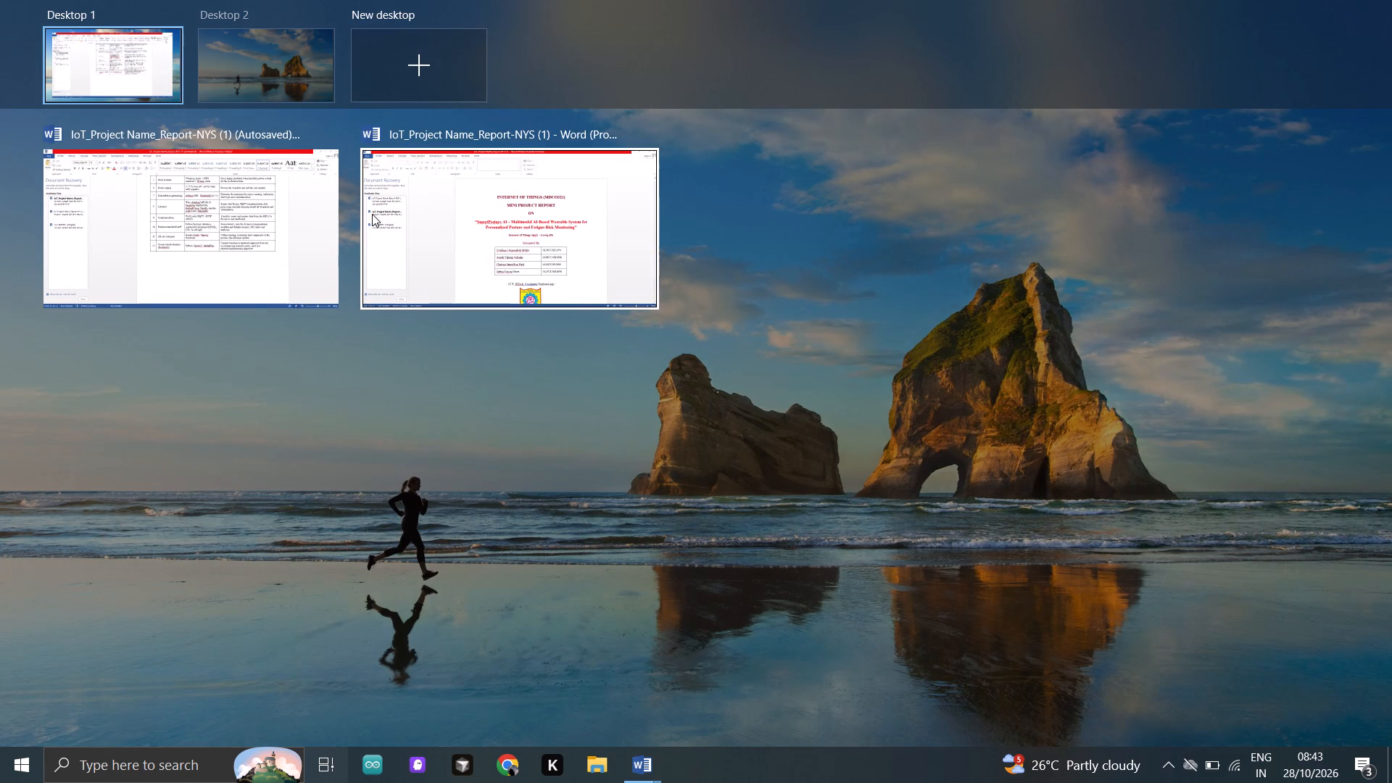
pyautogui.click(294, 223)
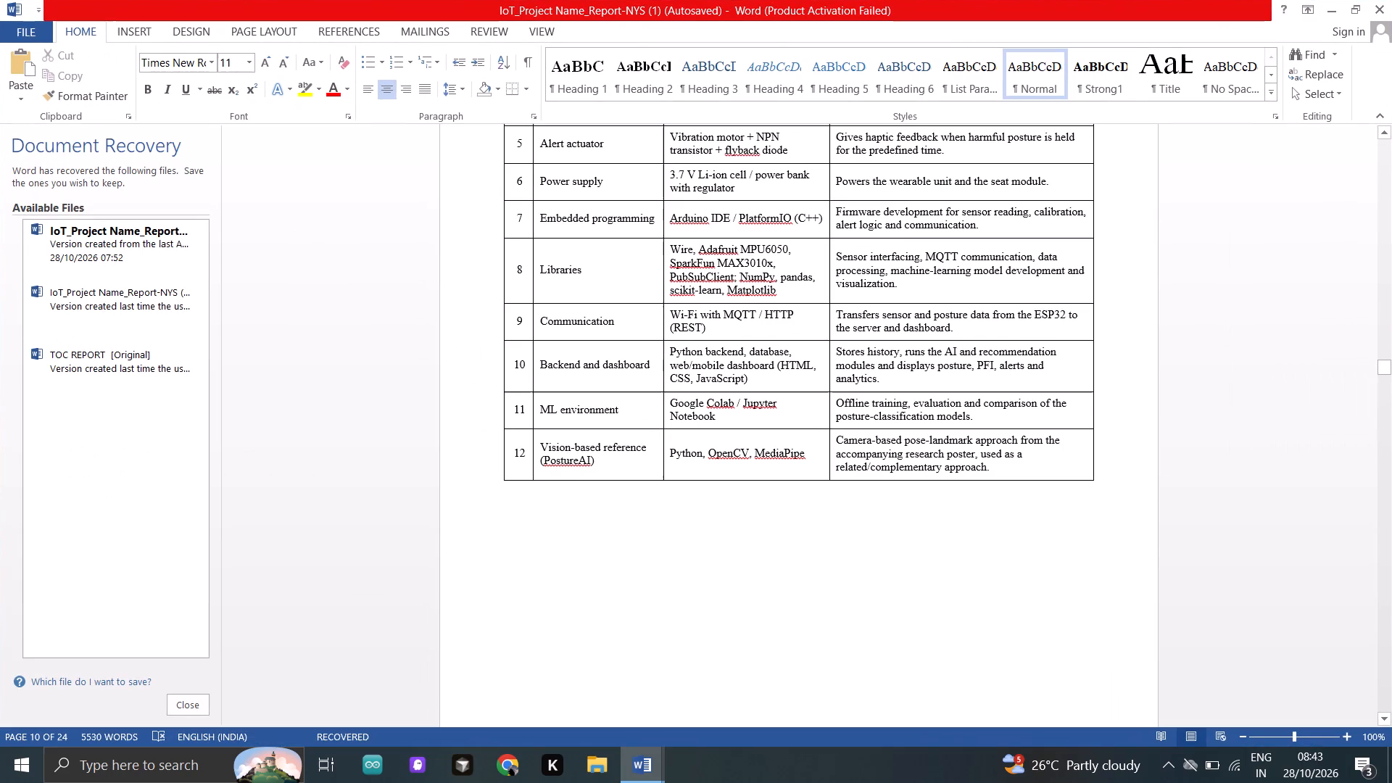
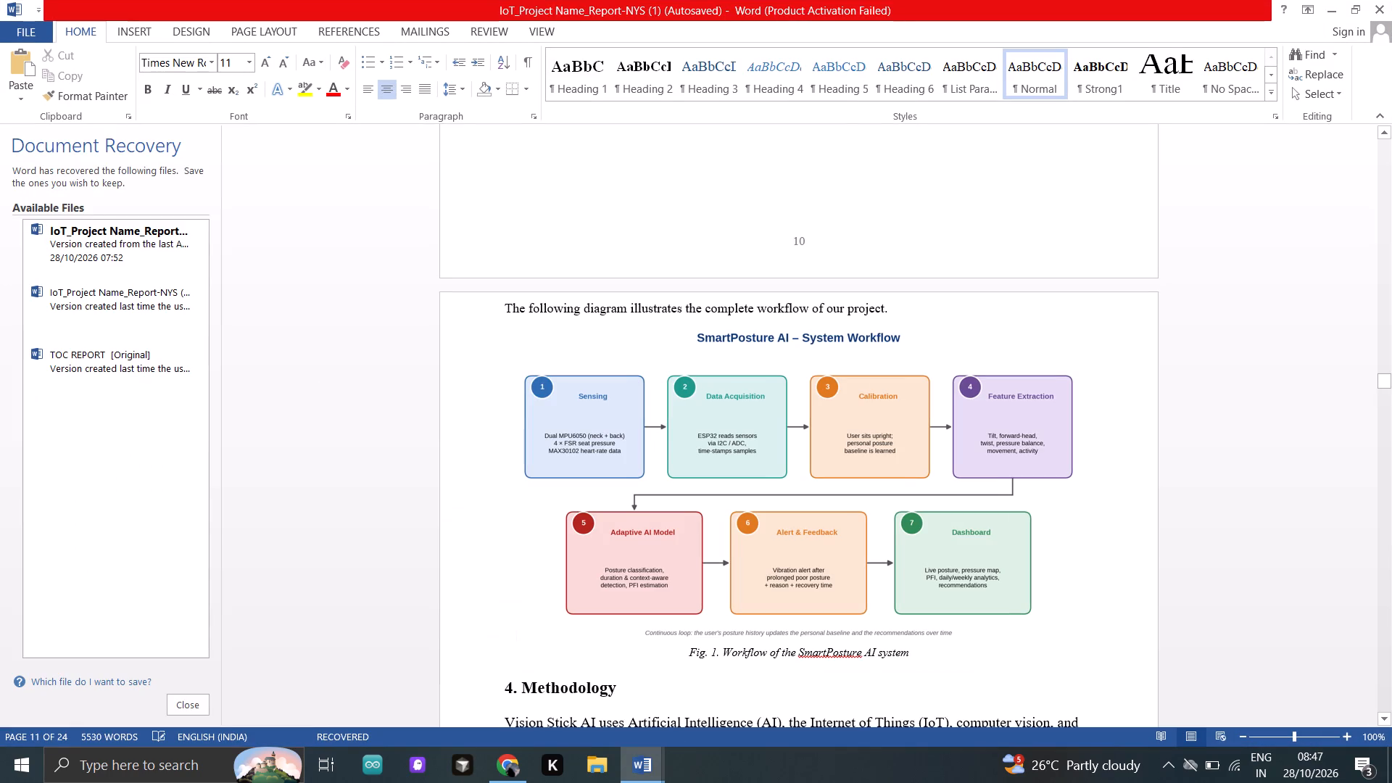
# Delete the old SmartPosture AI system workflow picture above the Fig. 1 caption in the report.
pyautogui.scroll(-1, 523, 505)
pyautogui.click(640, 413)
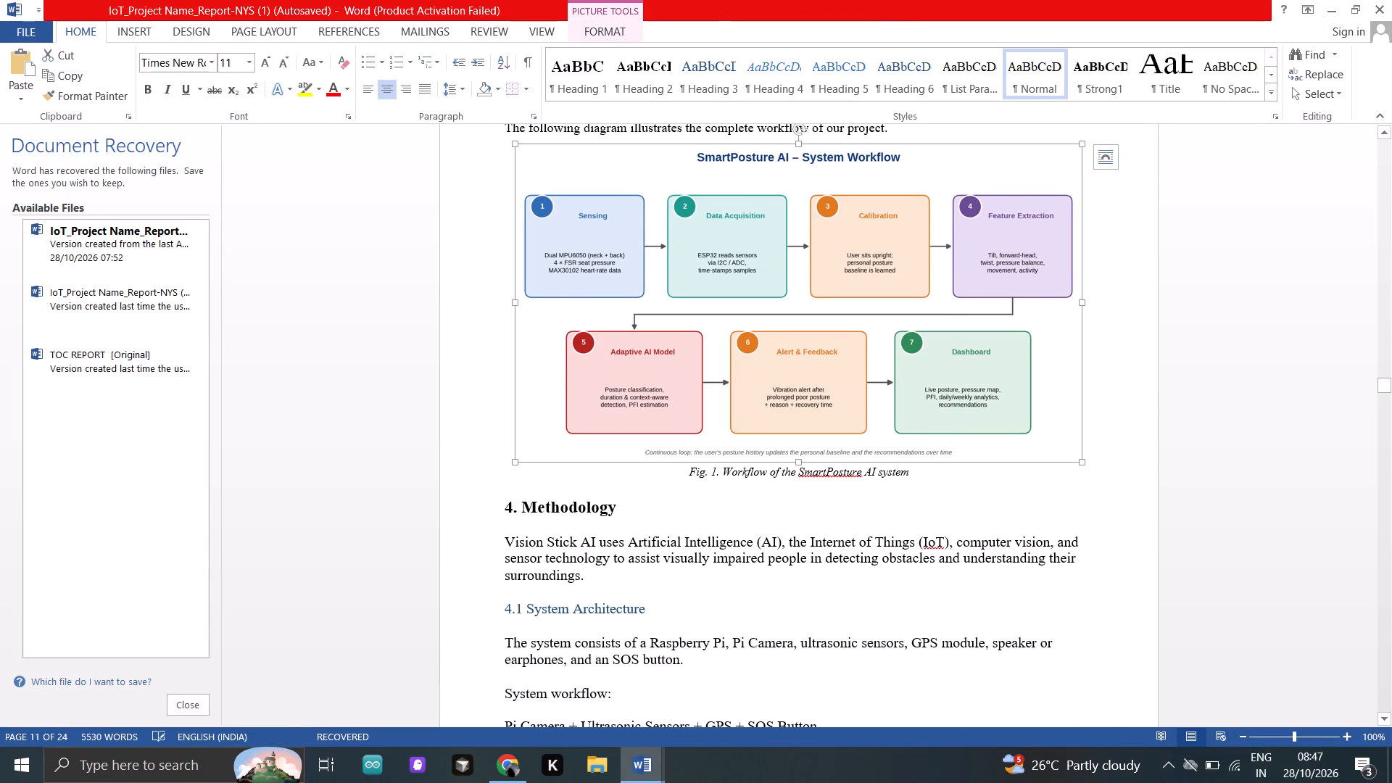
pyautogui.click(638, 436)
pyautogui.press('Delete')
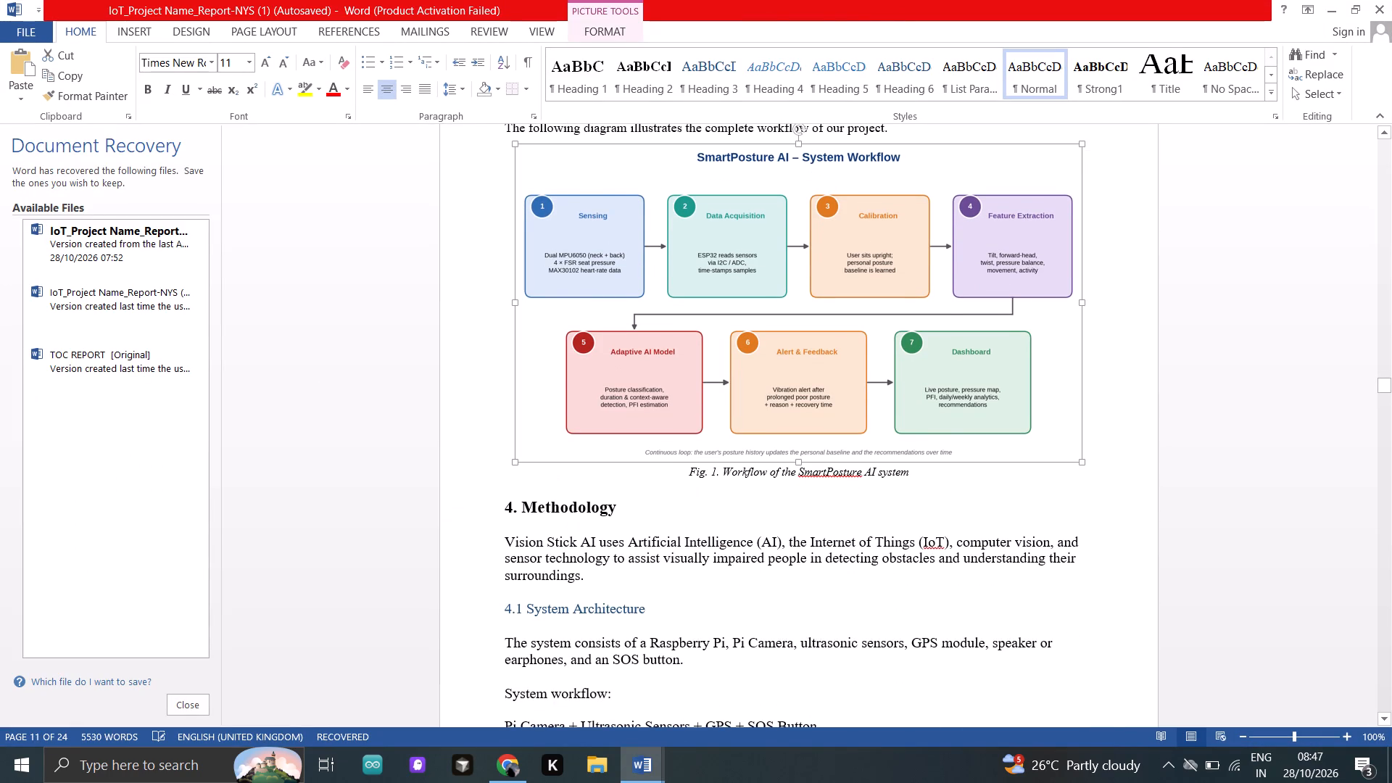
# Insert the Vision Stick AI Workflow Diagram picture from Downloads above the Fig. 1 caption and check how it sits on the page.
pyautogui.hscroll(-1, 638, 436)
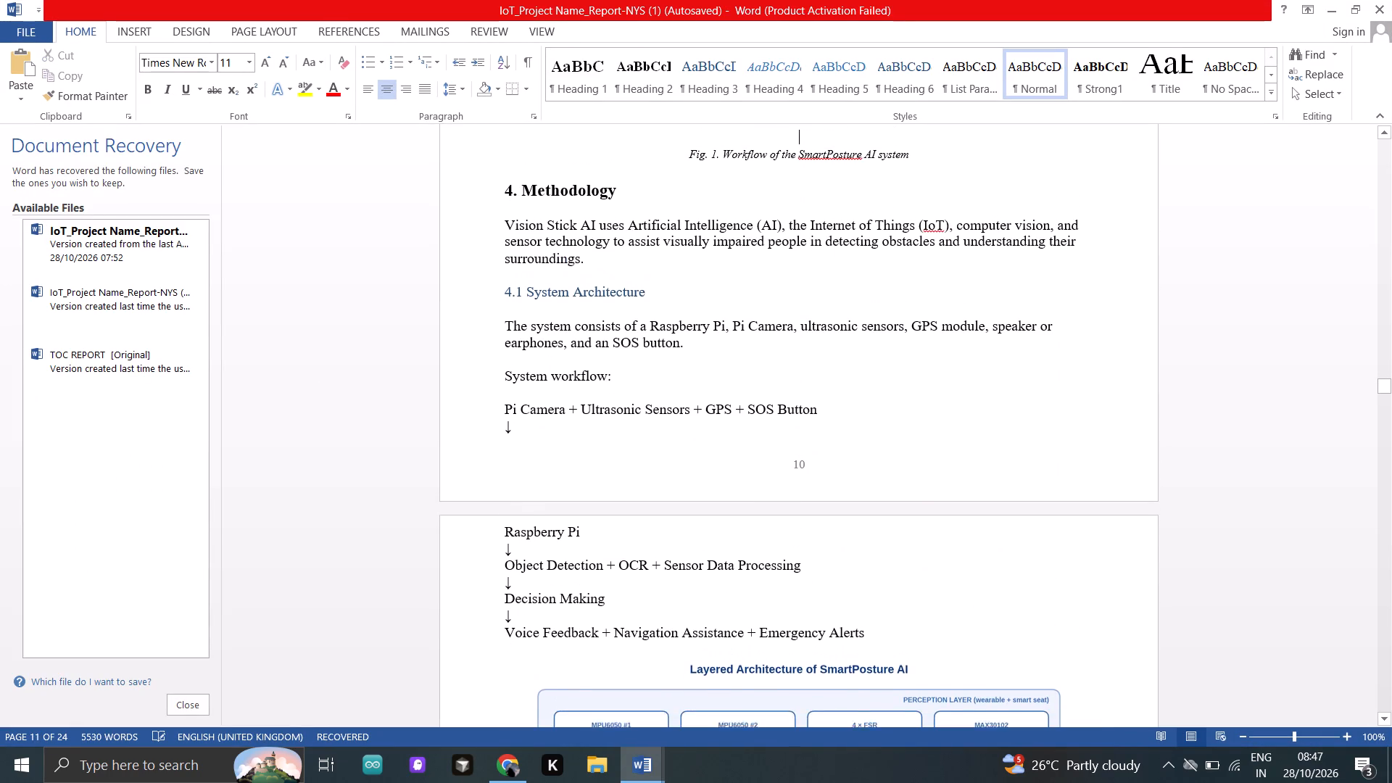
pyautogui.hscroll(-1, 638, 436)
pyautogui.scroll(2, 638, 436)
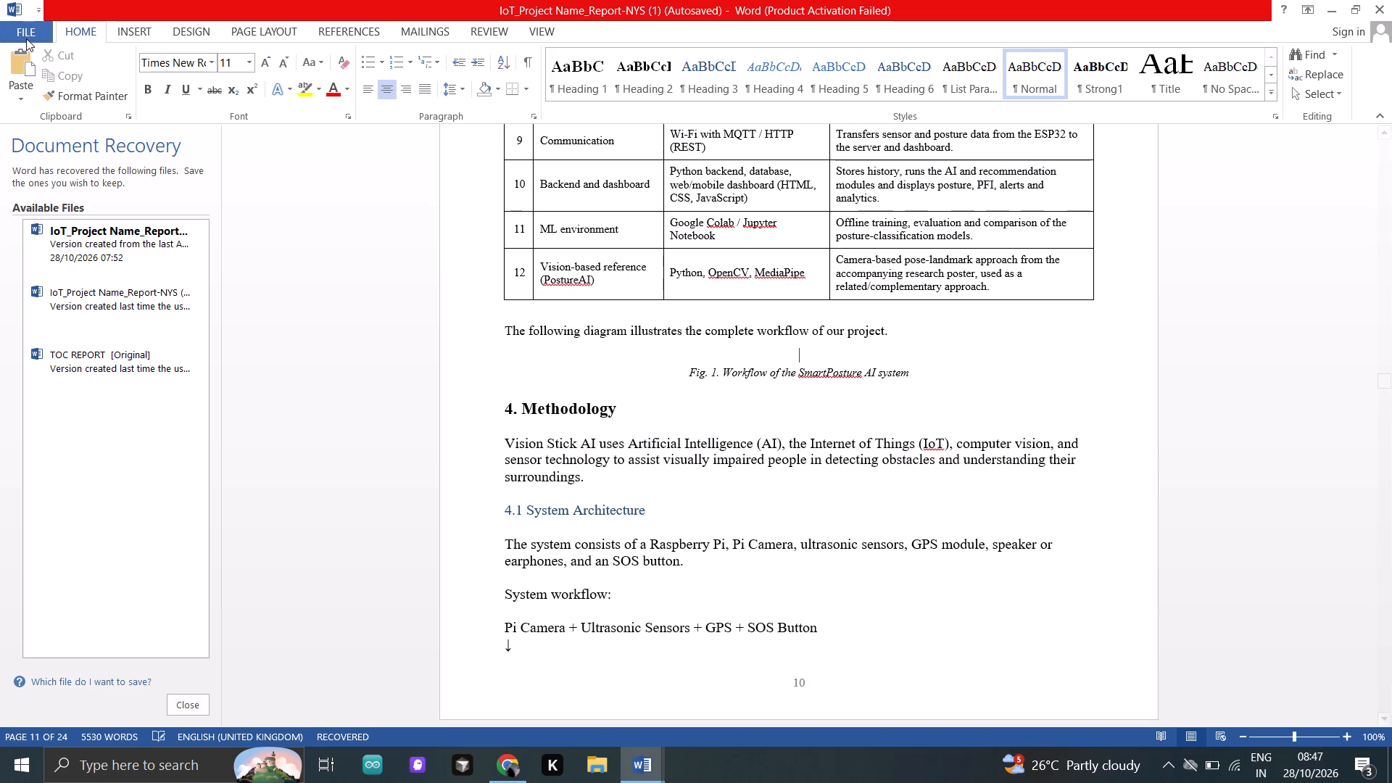
pyautogui.click(141, 32)
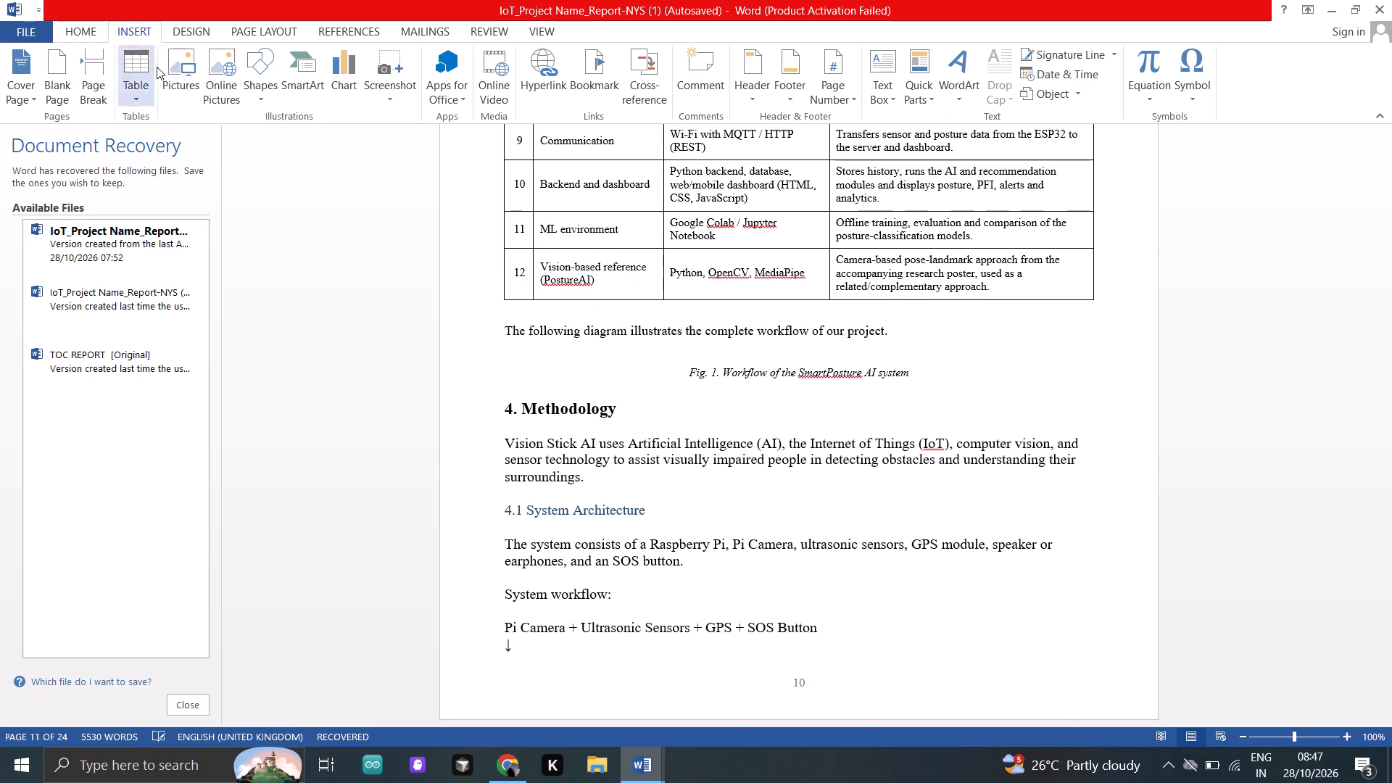
pyautogui.click(165, 88)
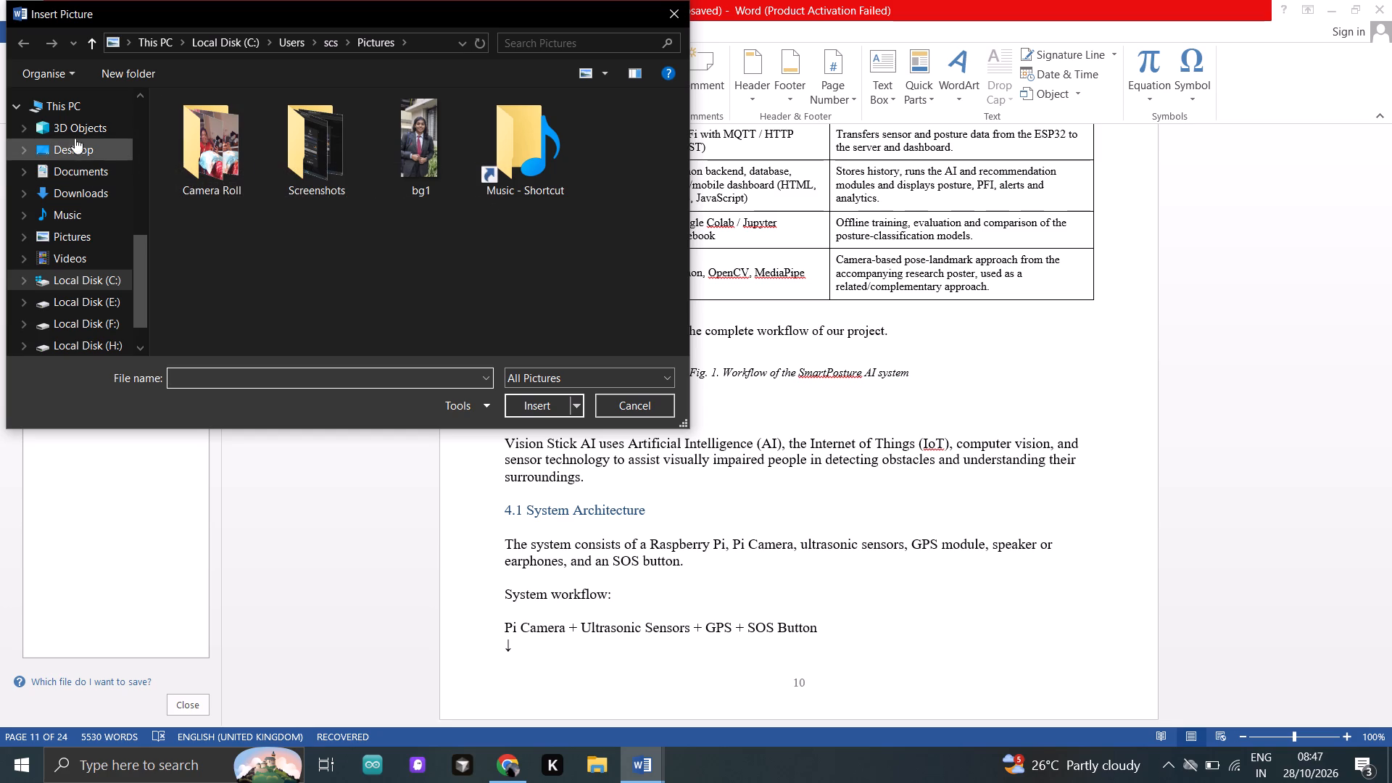
pyautogui.click(75, 186)
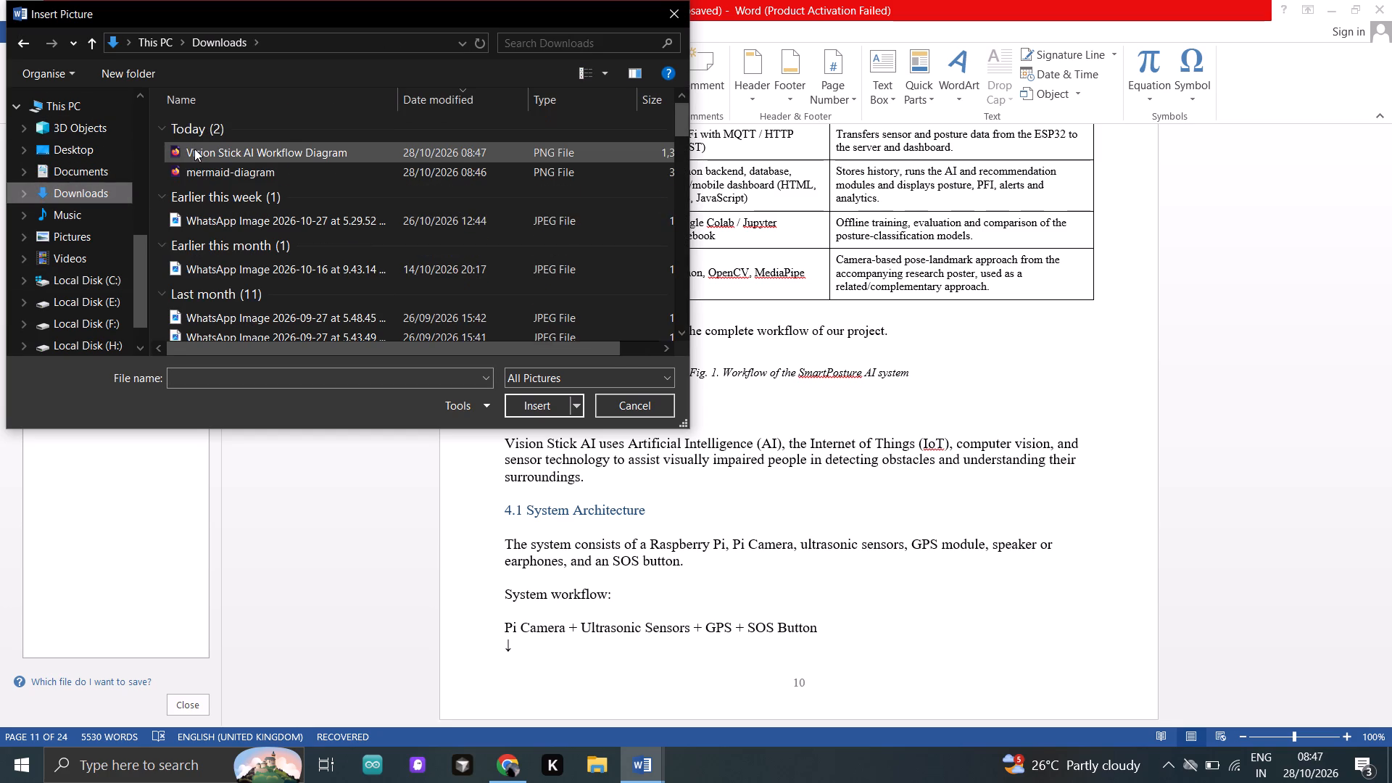
pyautogui.doubleClick(194, 149)
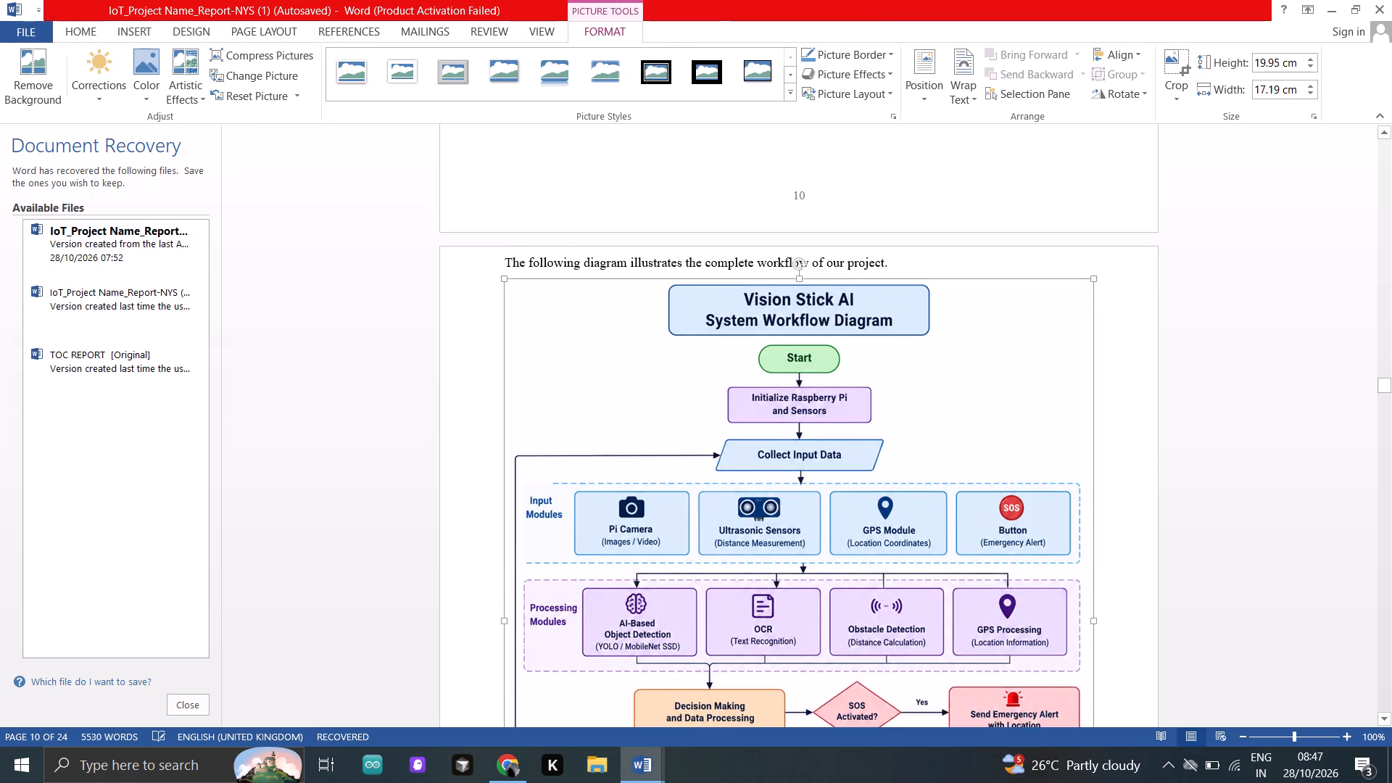
pyautogui.scroll(-6, 565, 376)
pyautogui.scroll(1, 565, 376)
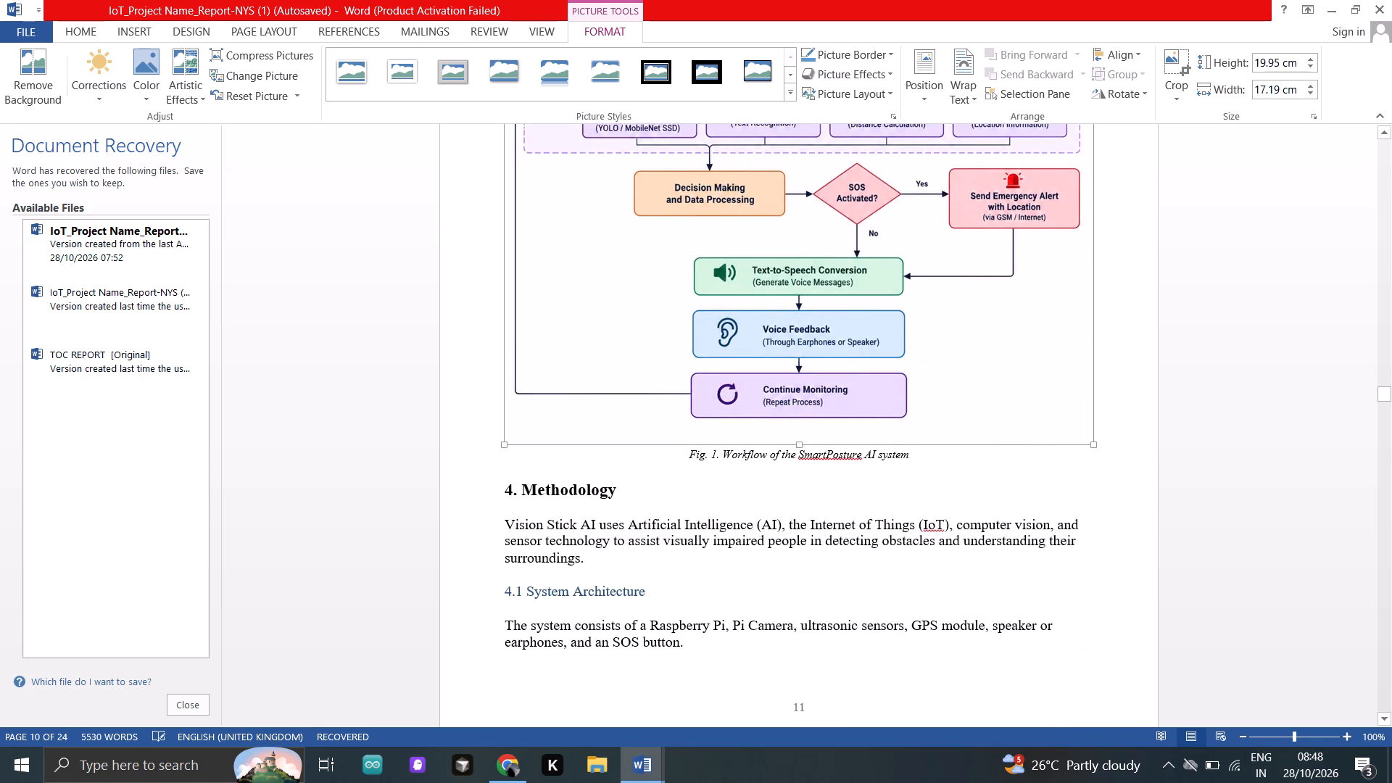
pyautogui.scroll(5, 565, 376)
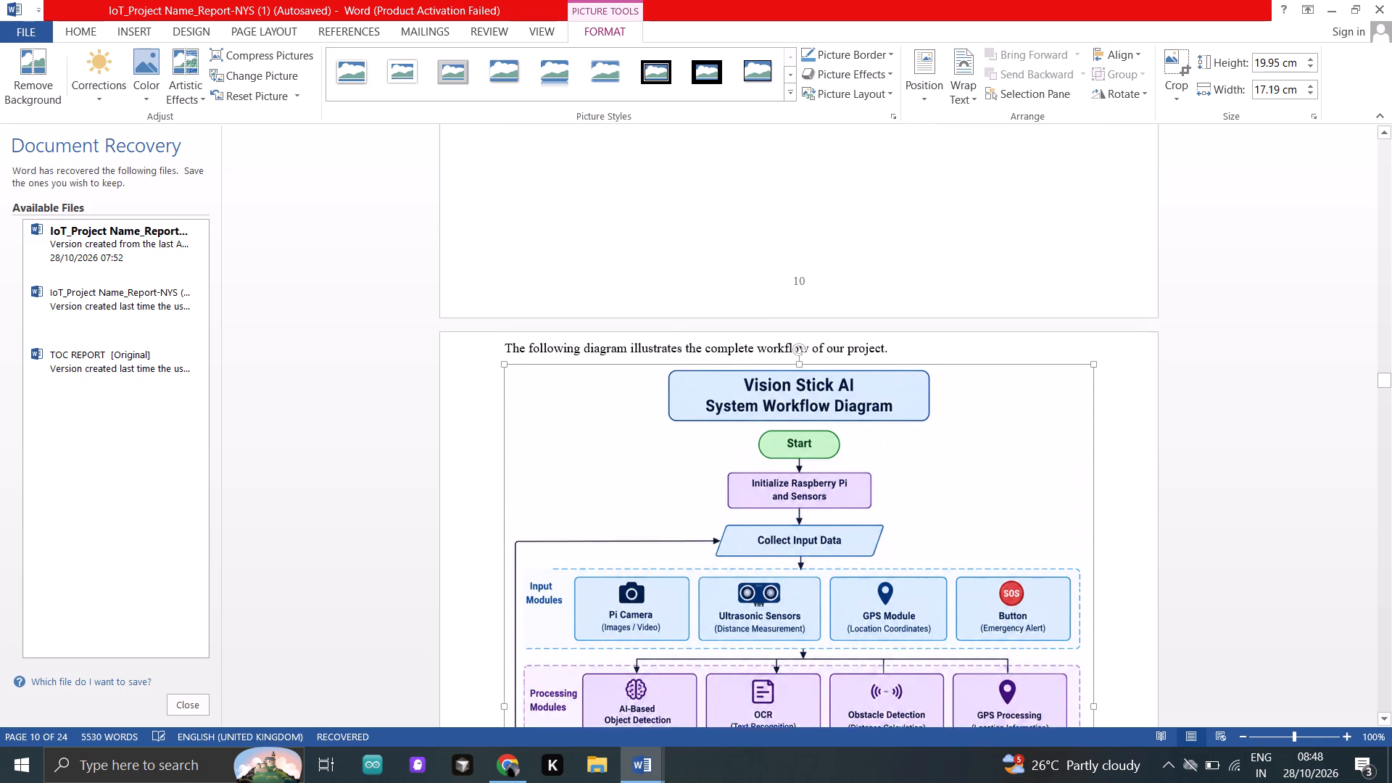
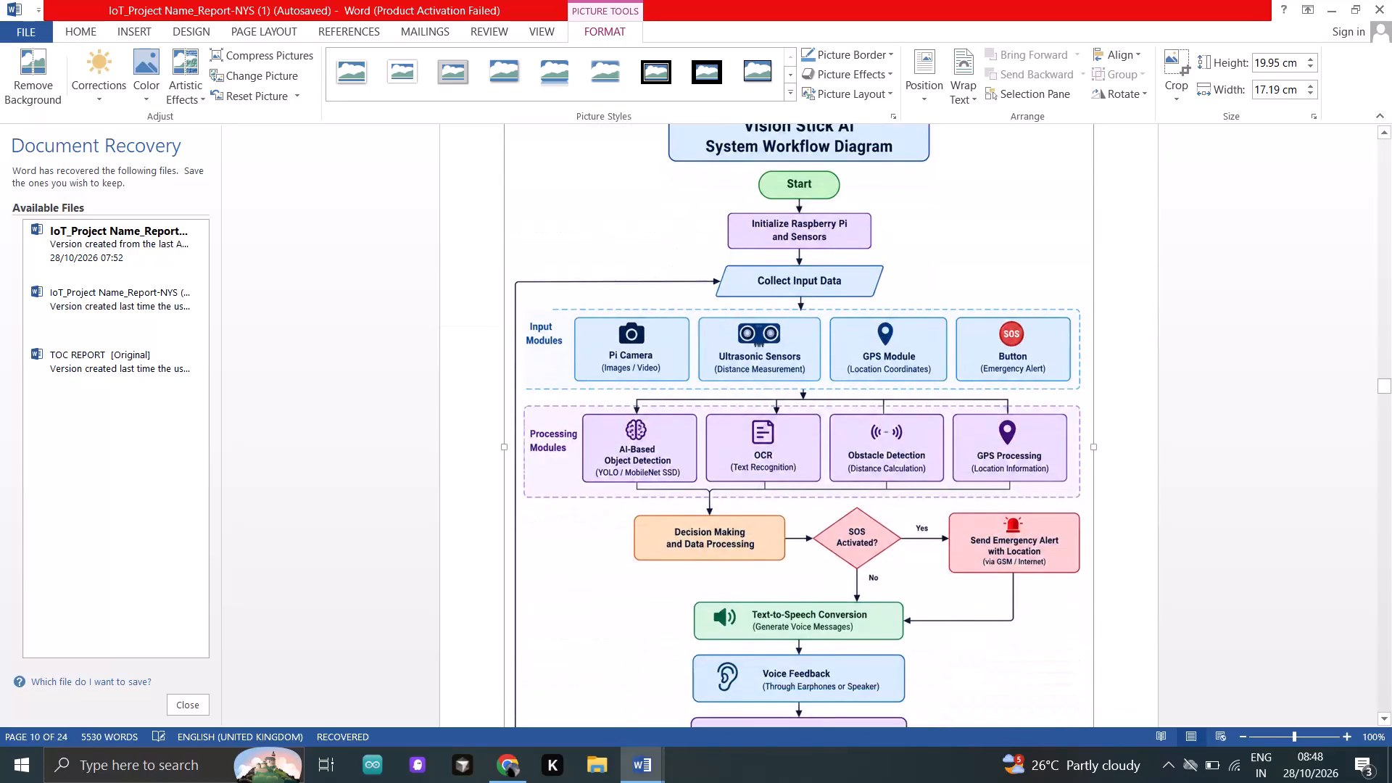
# Replace the "Layered Architecture of SmartPosture AI" picture in the Methodology section with the downloaded mermaid-diagram image.
pyautogui.scroll(-6, 565, 376)
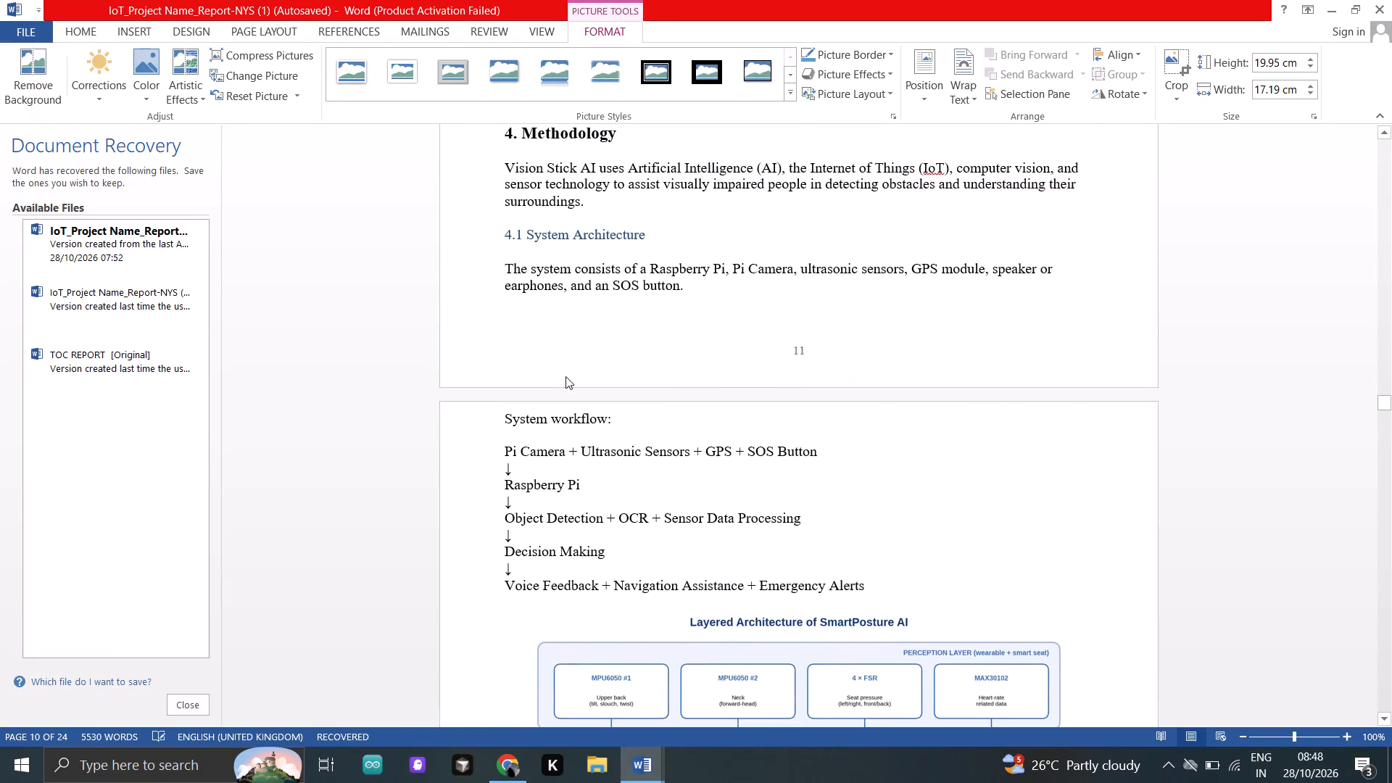
pyautogui.scroll(-4, 565, 376)
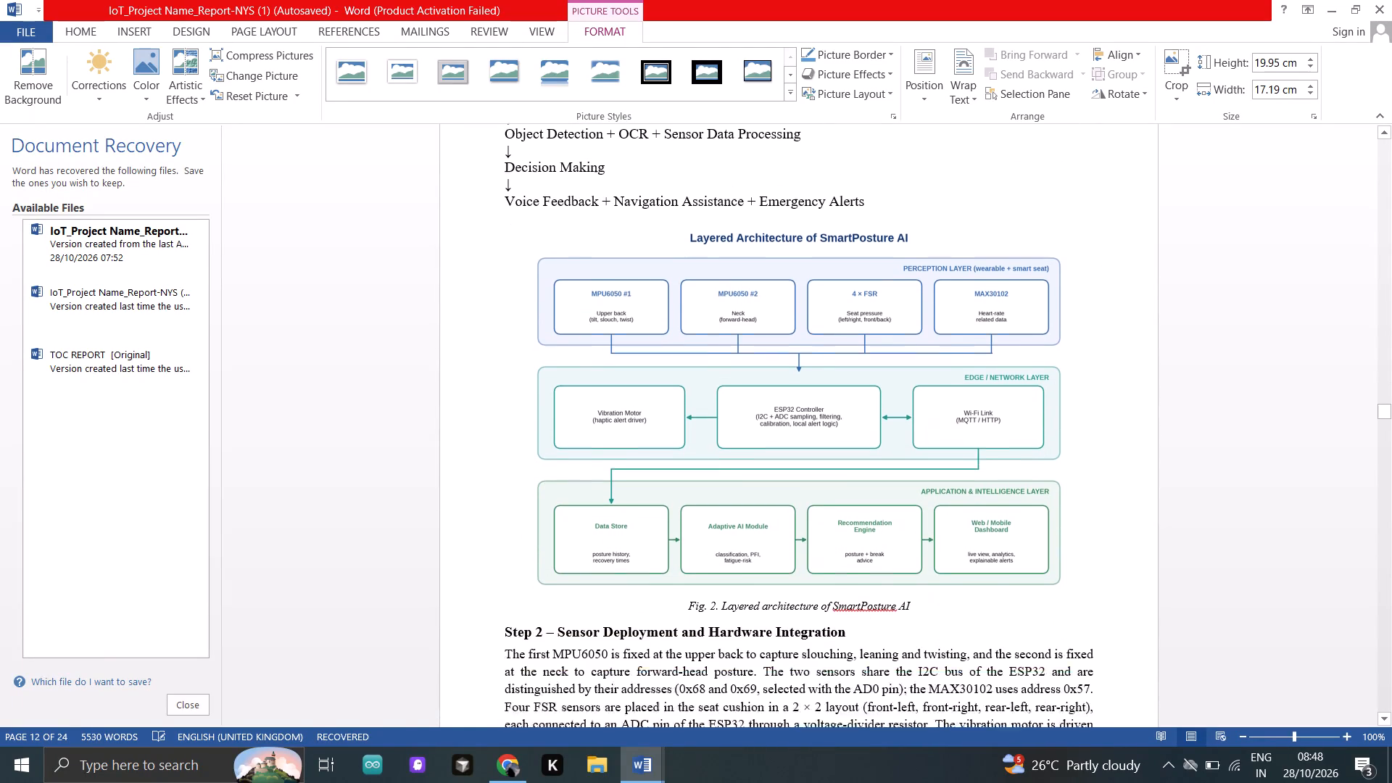
pyautogui.scroll(-1, 565, 376)
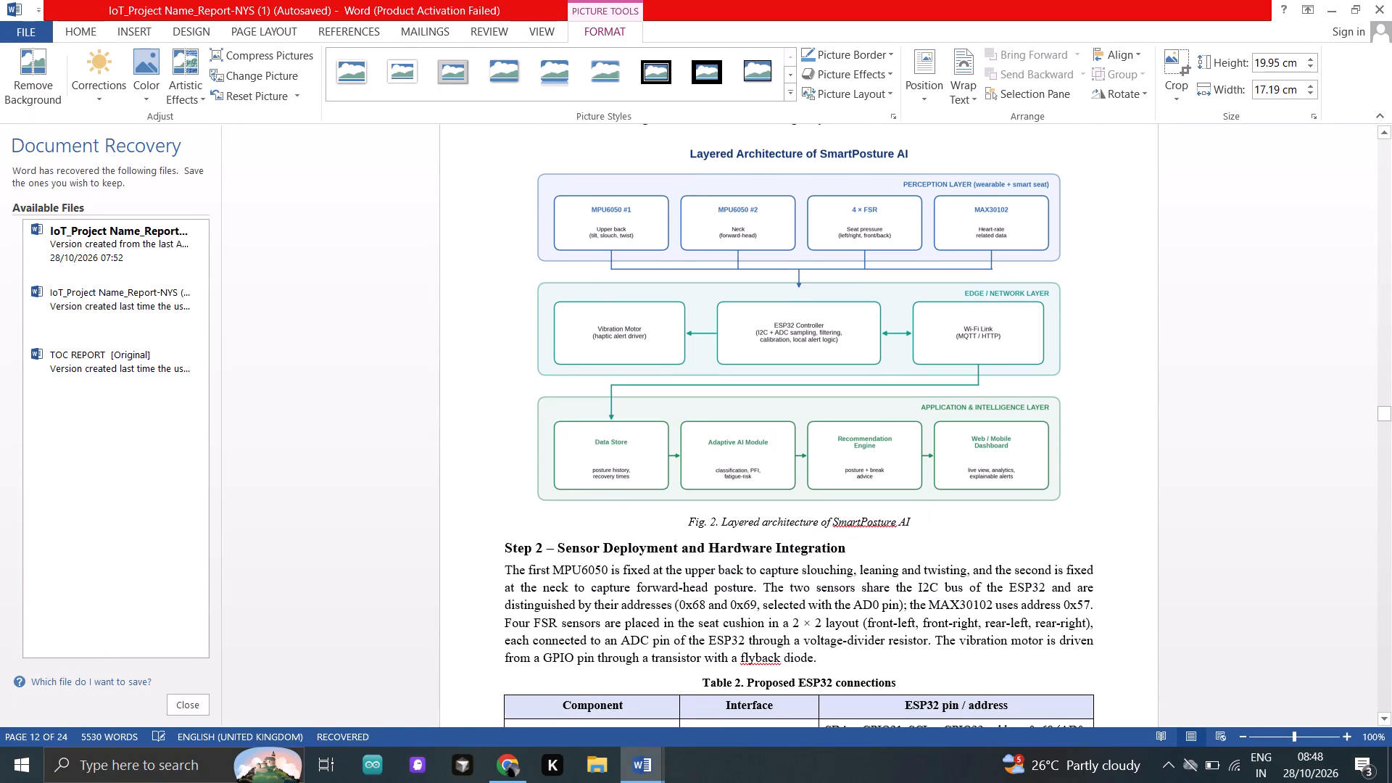
pyautogui.click(602, 371)
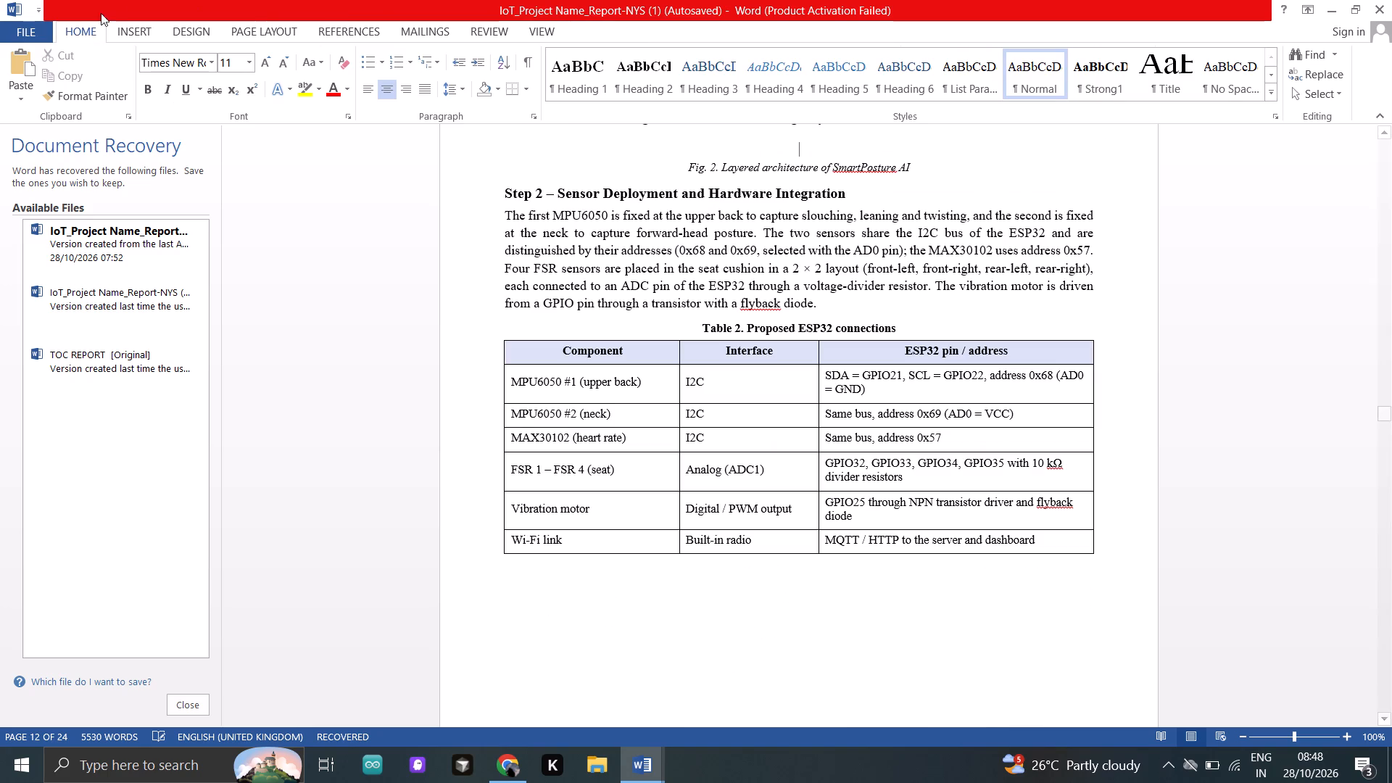
pyautogui.click(117, 32)
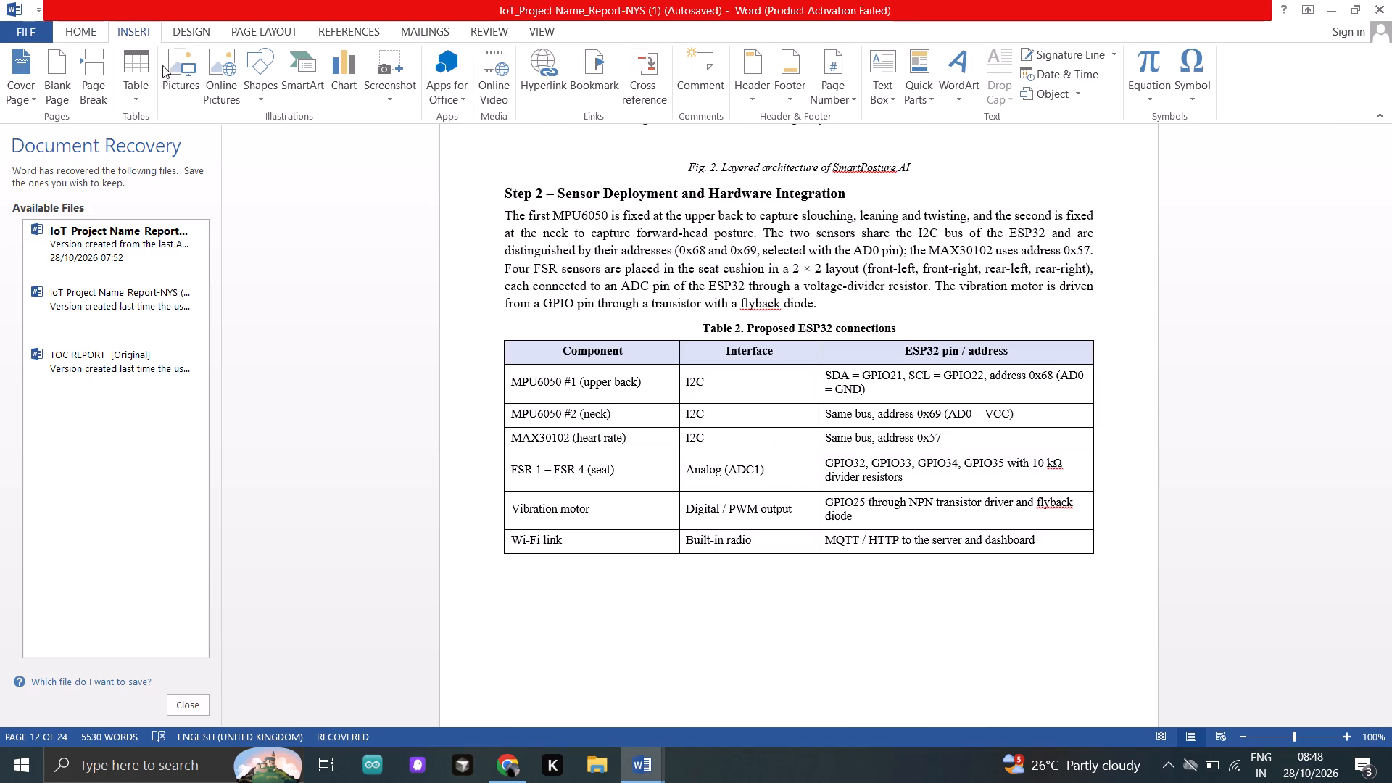
pyautogui.click(177, 67)
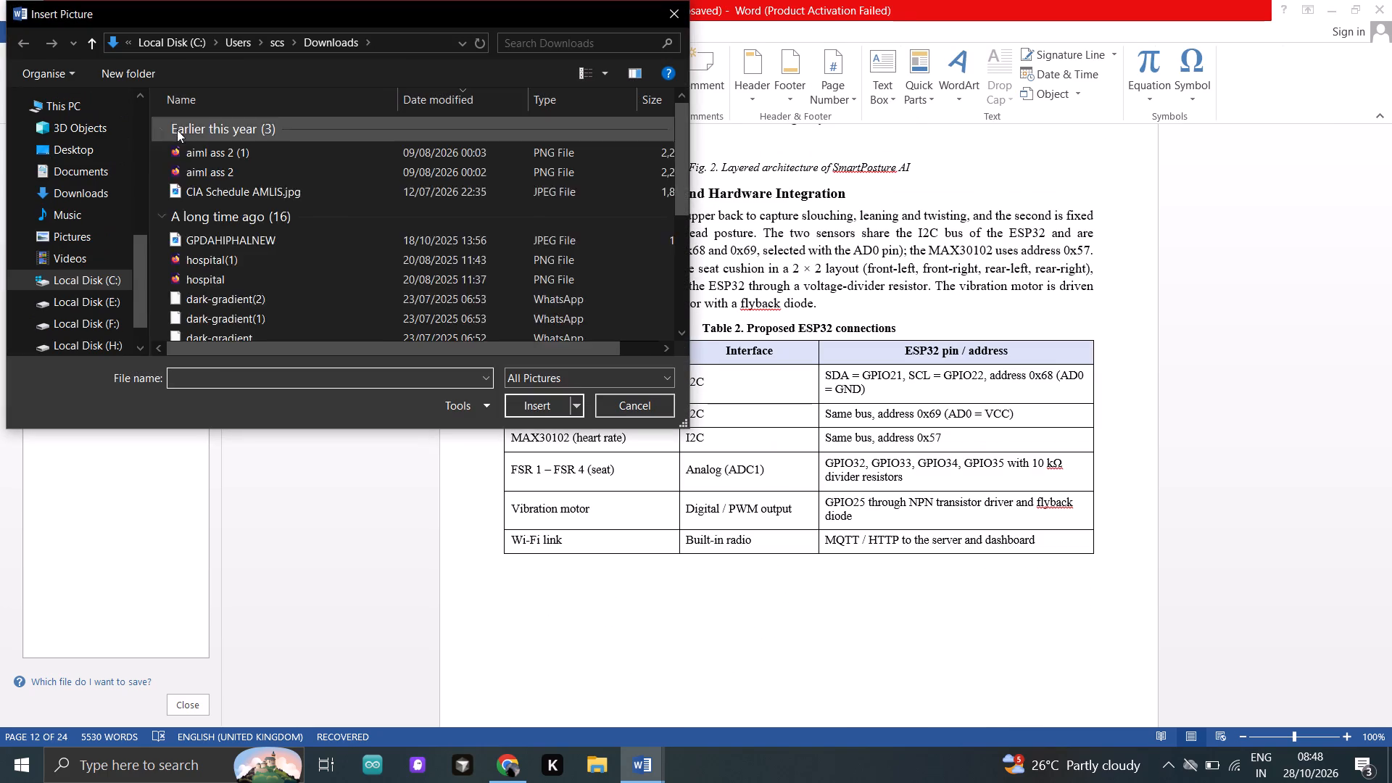
pyautogui.click(199, 165)
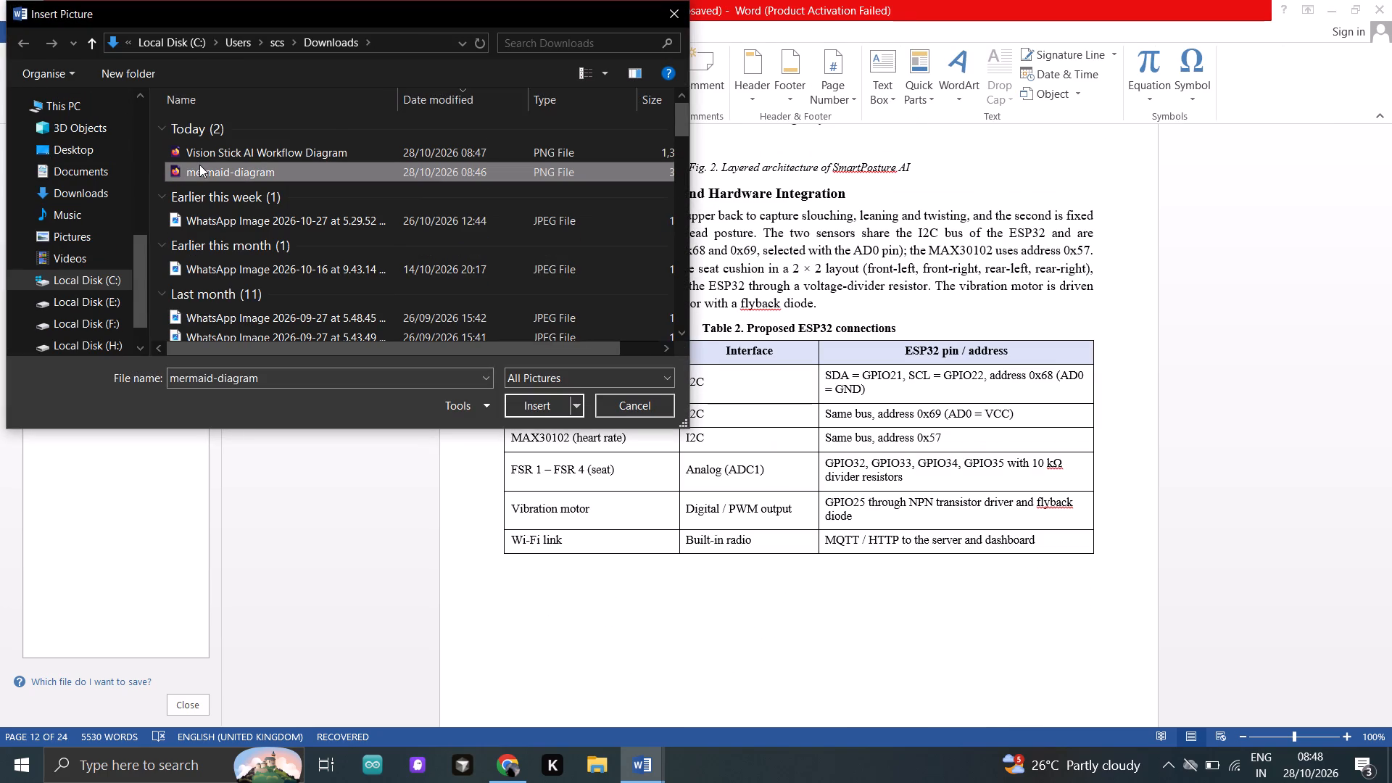
pyautogui.click(516, 399)
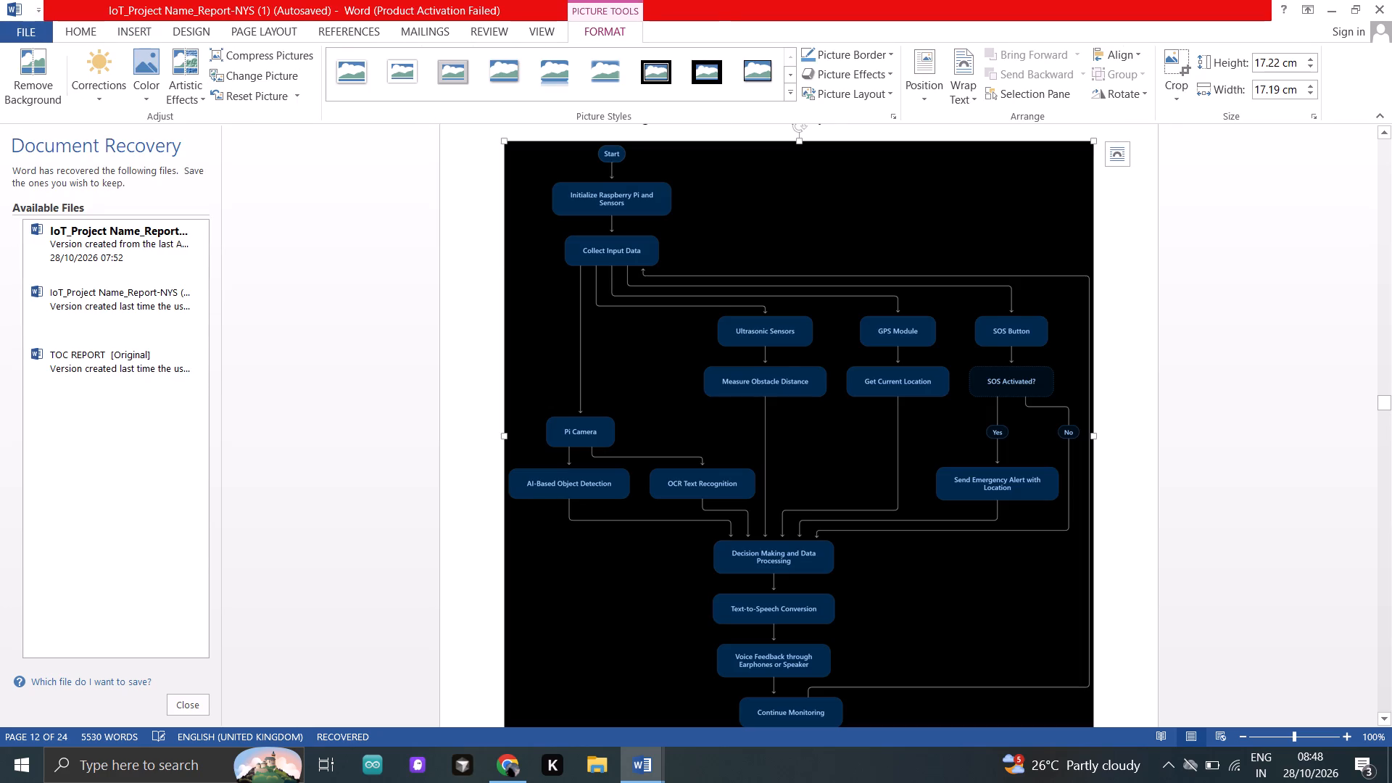
# Move the inserted workflow diagram below the Fig. 2 caption and shrink it to about 15.6 cm wide.
pyautogui.scroll(-3, 516, 399)
pyautogui.scroll(4, 516, 399)
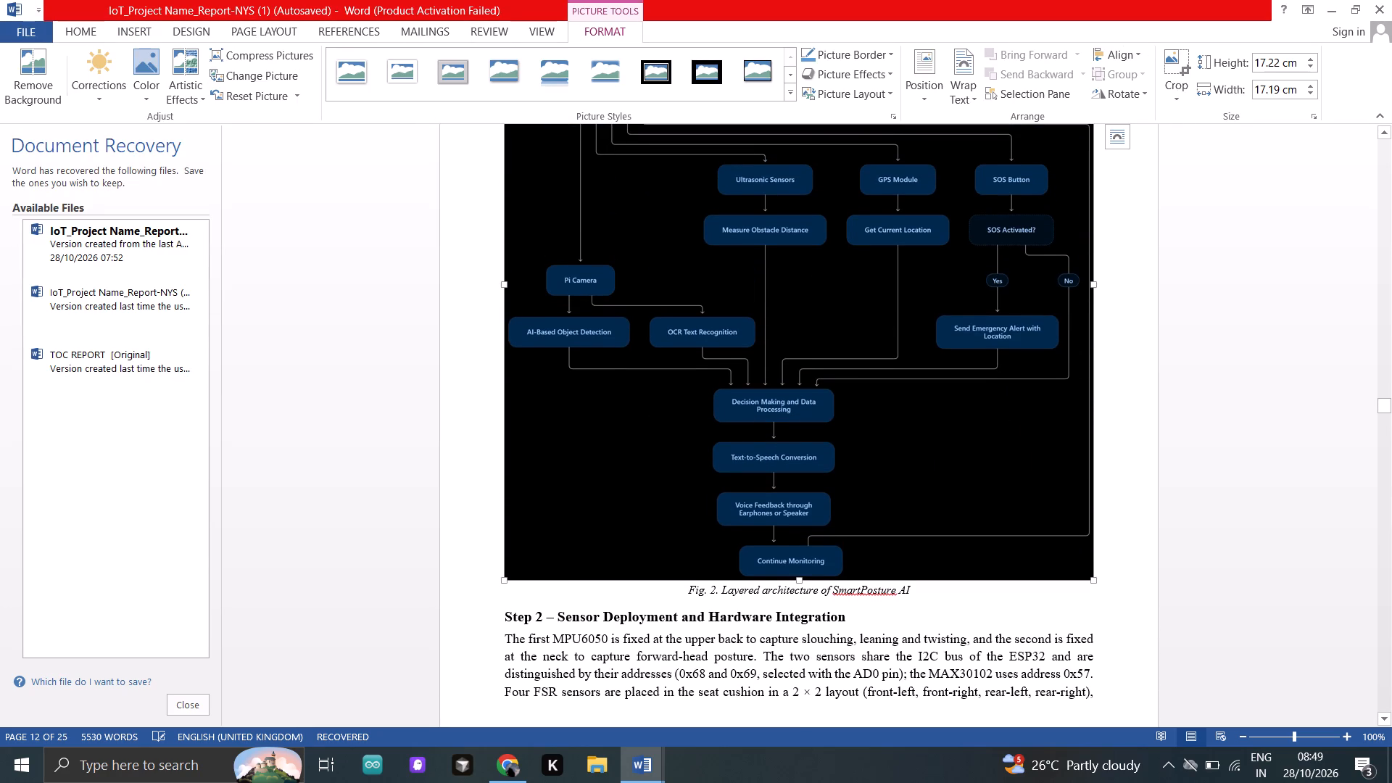
pyautogui.moveTo(971, 581); pyautogui.dragTo(955, 542)
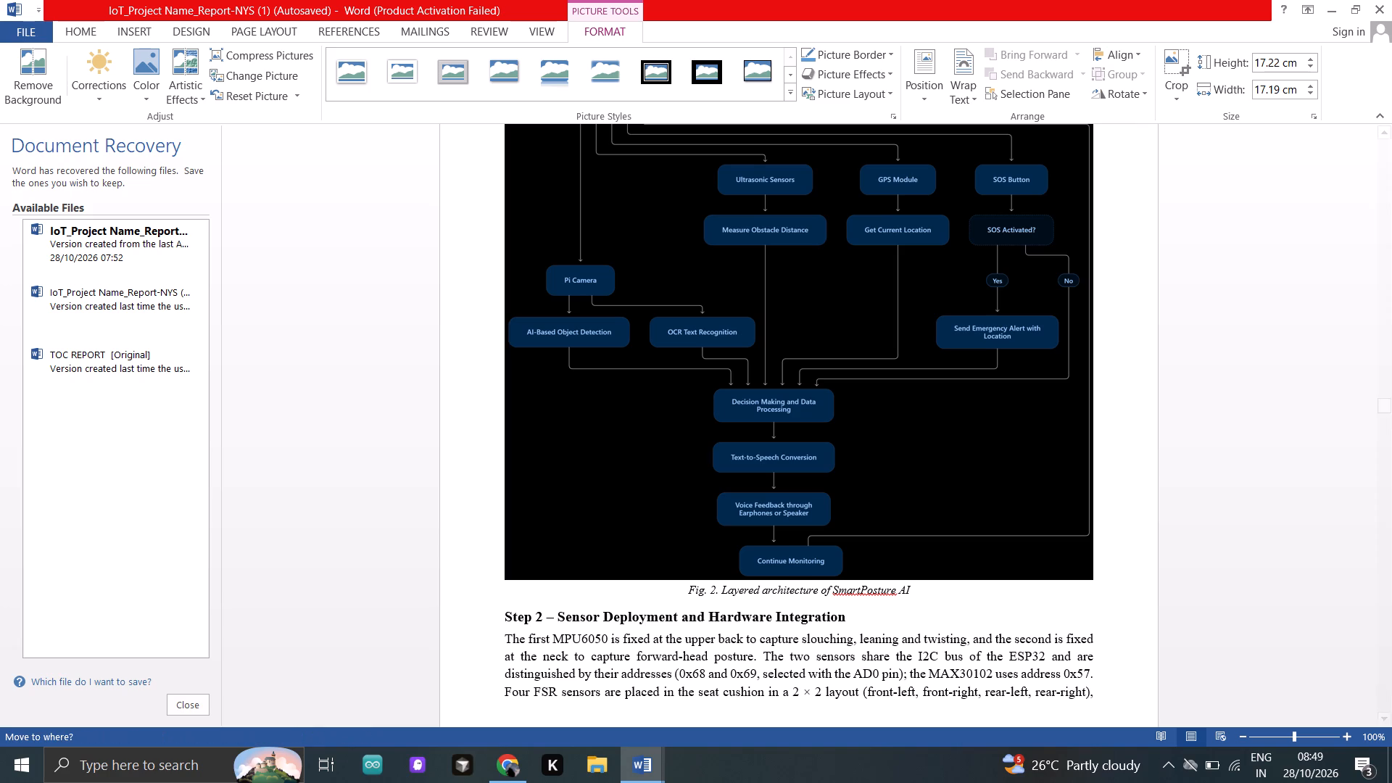
pyautogui.moveTo(955, 542); pyautogui.dragTo(956, 597)
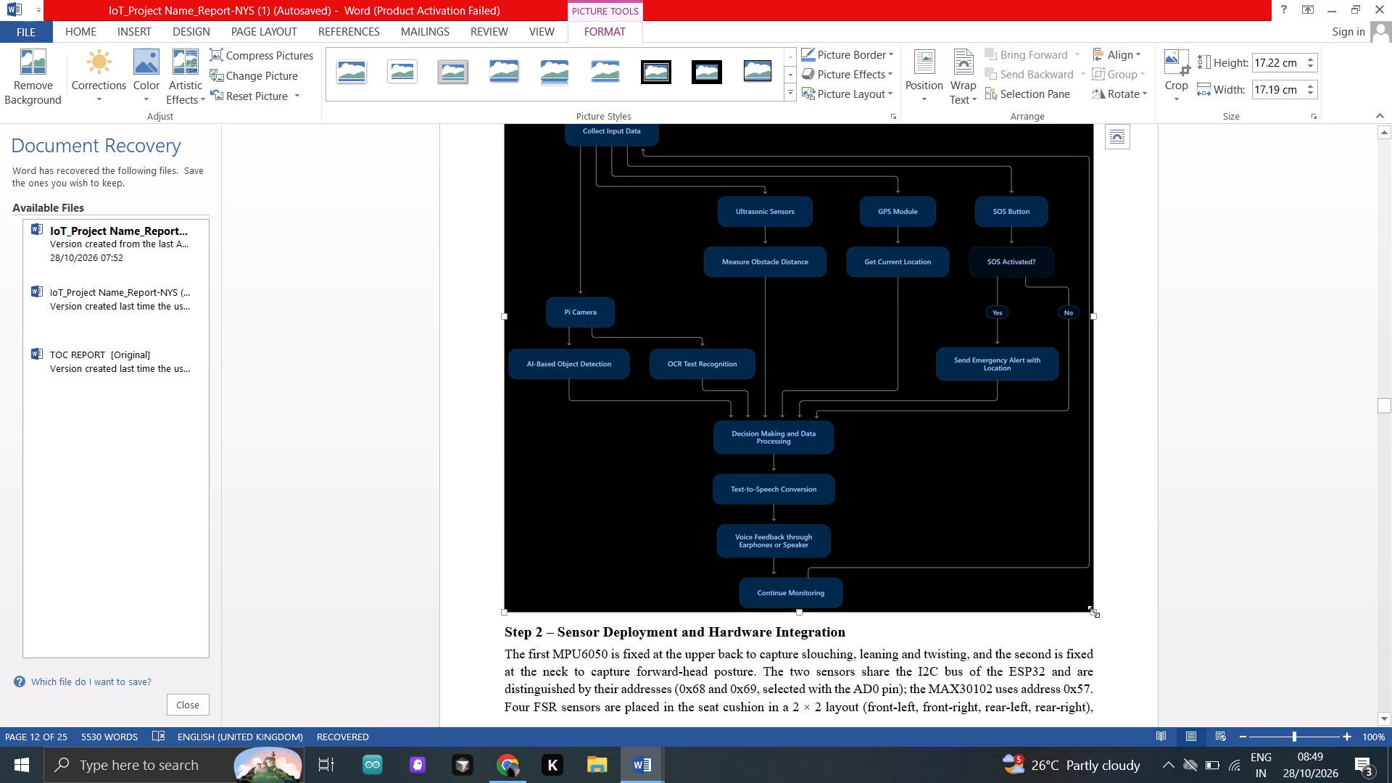
pyautogui.moveTo(1093, 611); pyautogui.dragTo(1039, 547)
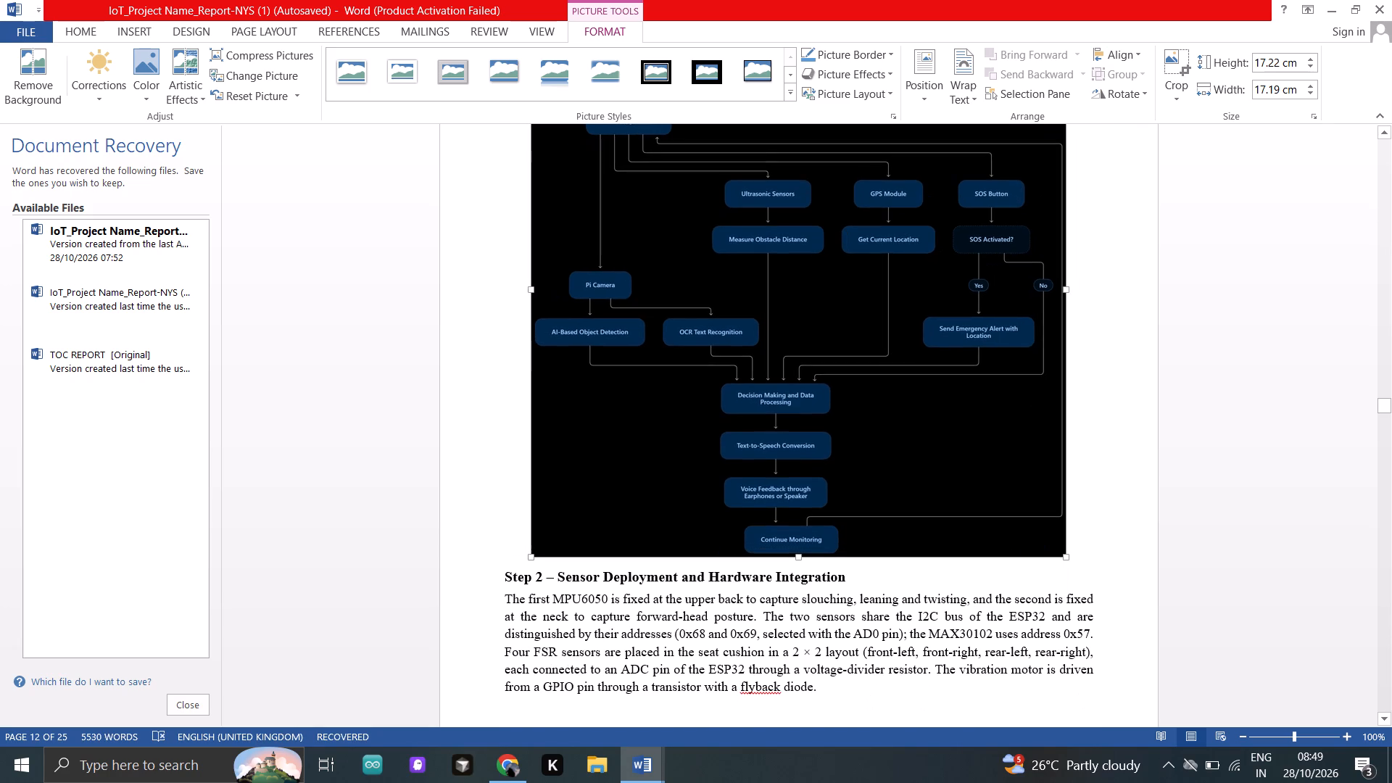
# Delete the caption "Fig. 2. Layered architecture of SmartPosture AI" above the workflow diagram and add a line break in its place.
pyautogui.scroll(2, 961, 444)
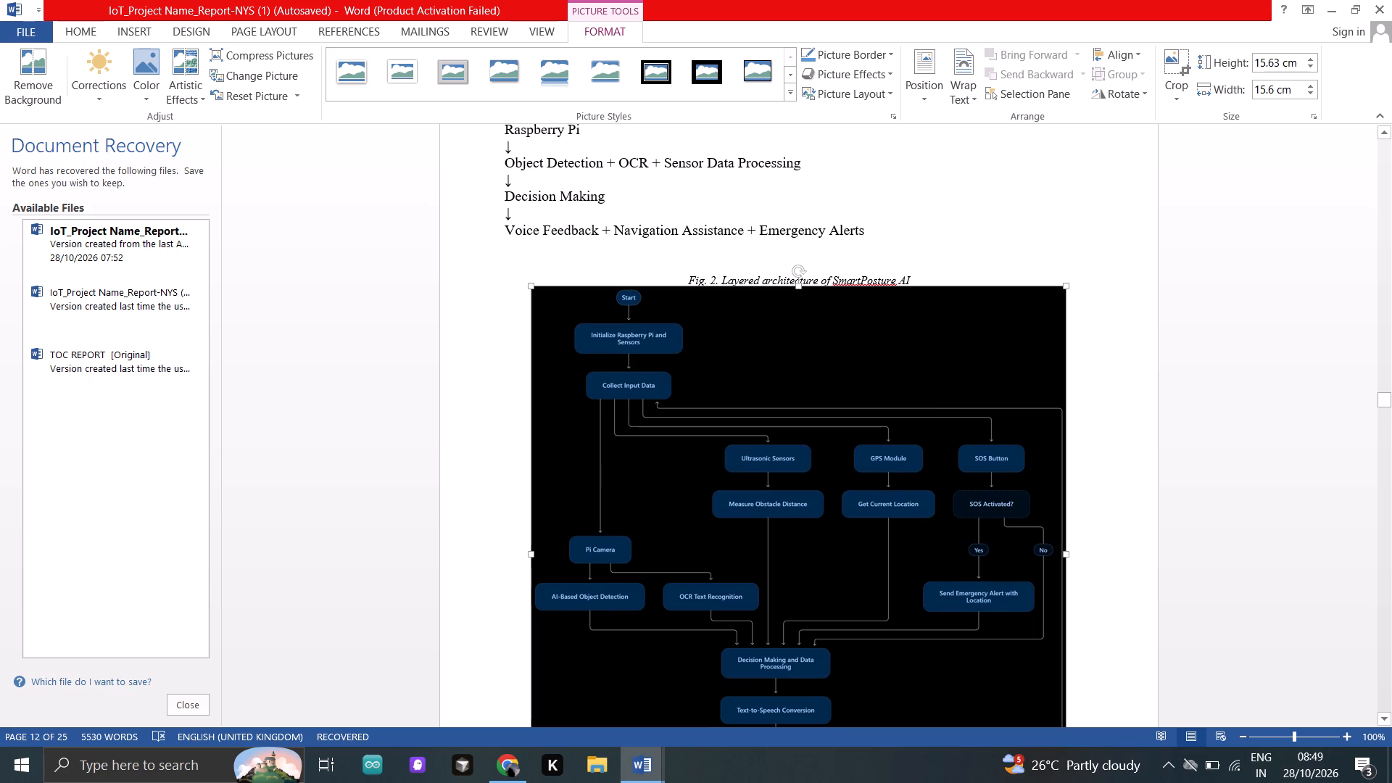
pyautogui.click(913, 278)
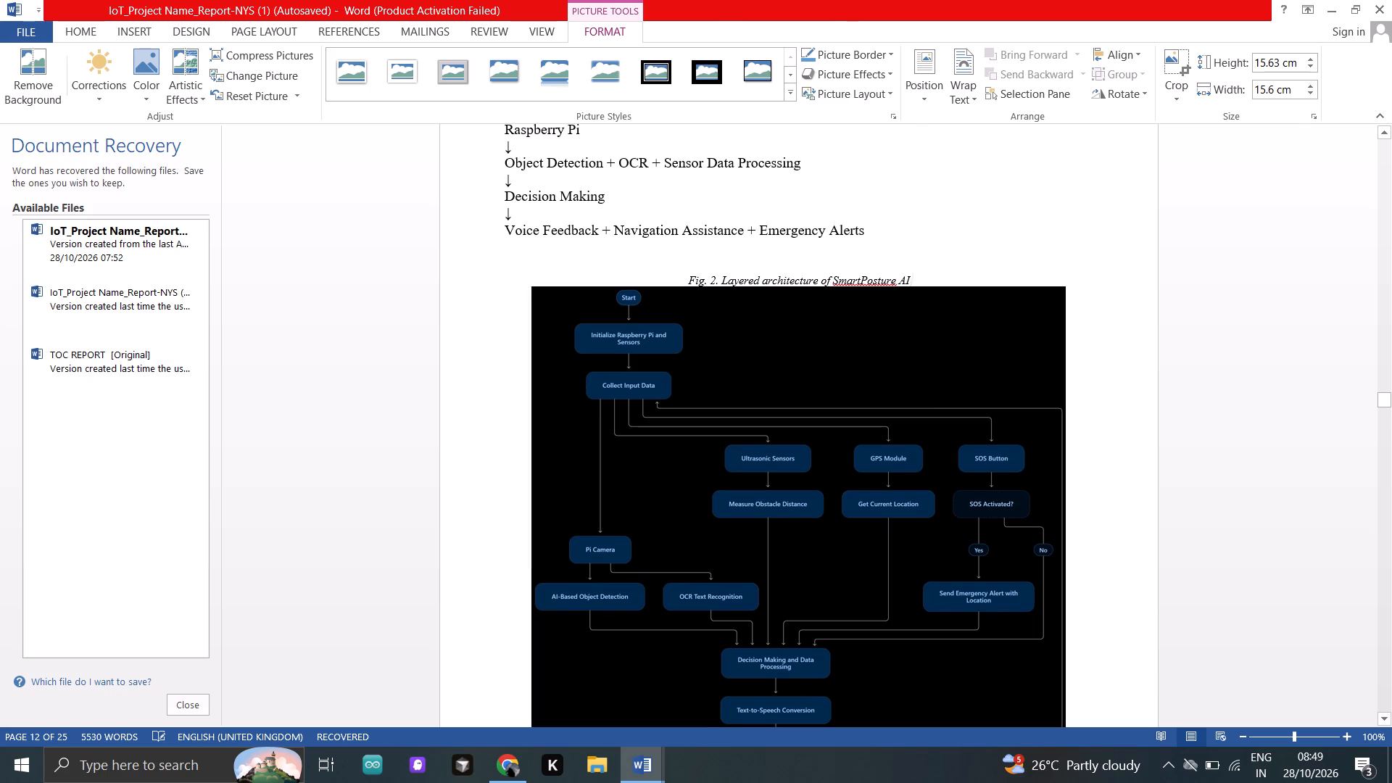
pyautogui.moveTo(908, 279); pyautogui.dragTo(649, 267)
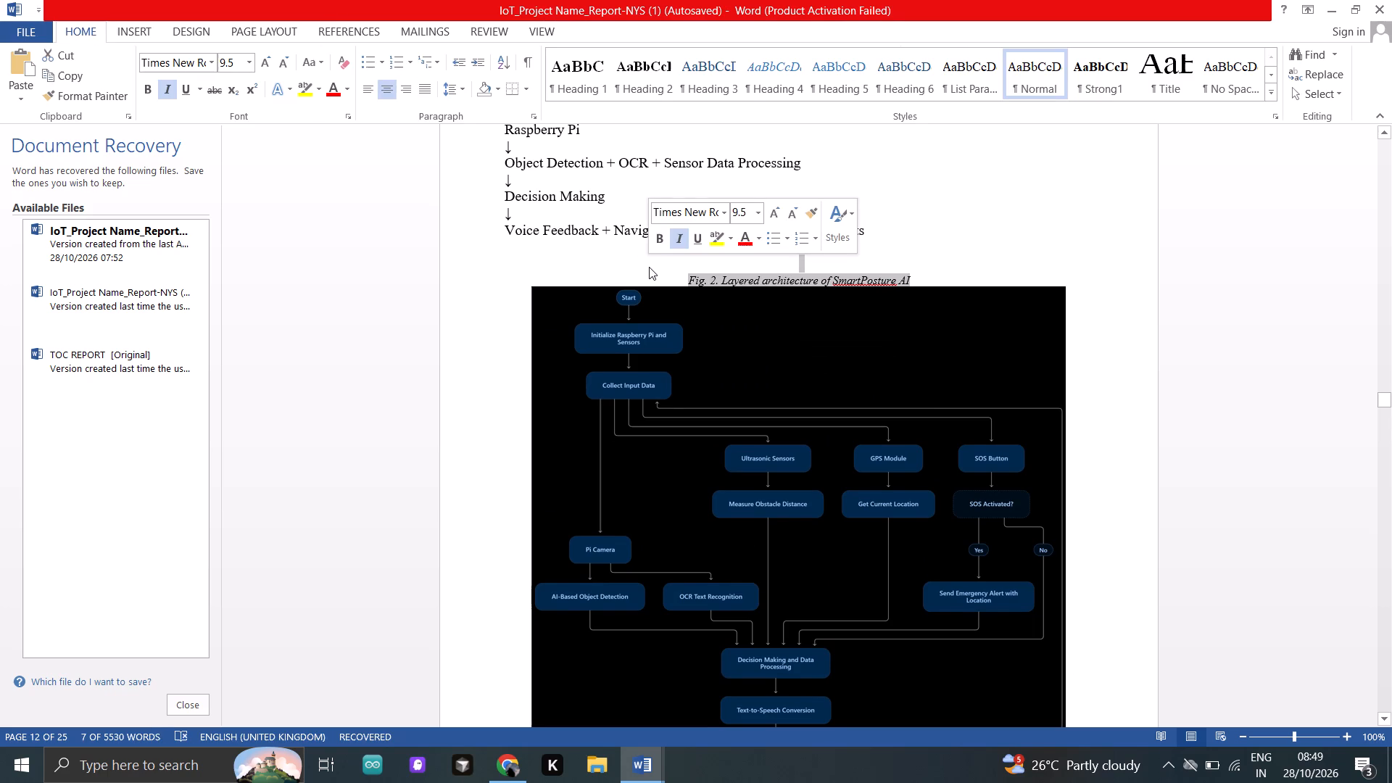
pyautogui.press('BackSpace')
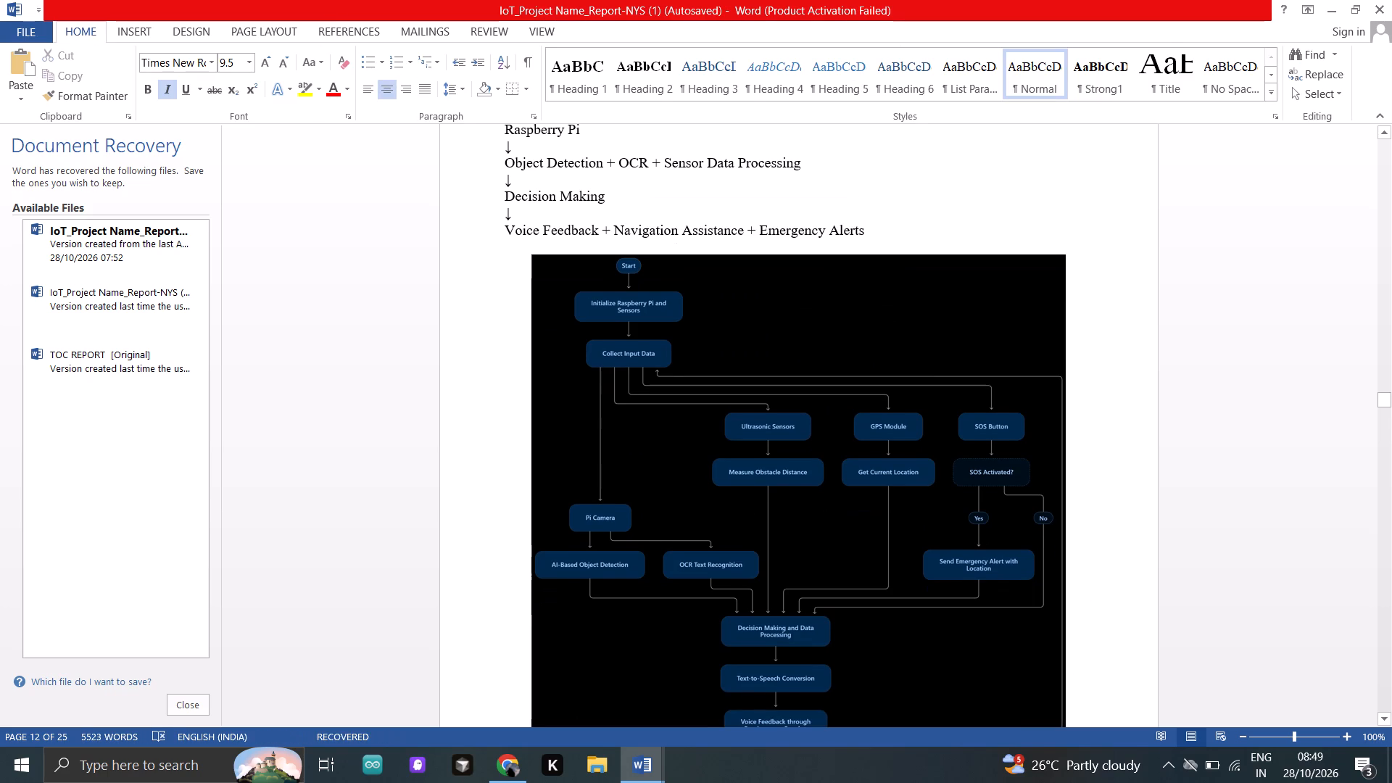
pyautogui.press('Return')
# Insert a blank line between the workflow diagram and the "Step 2 – Sensor Deployment and Hardware Integration" heading.
pyautogui.scroll(-4, 649, 267)
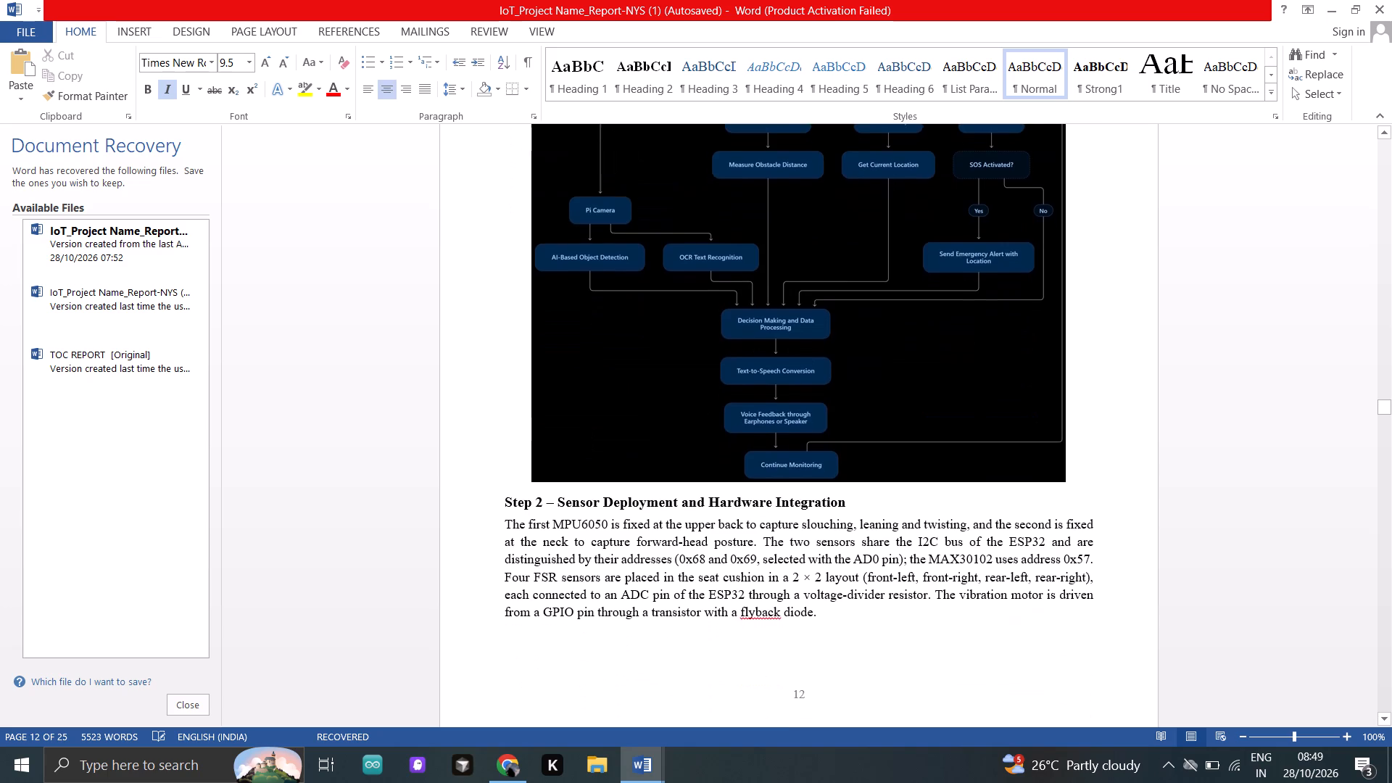
pyautogui.scroll(-1, 649, 267)
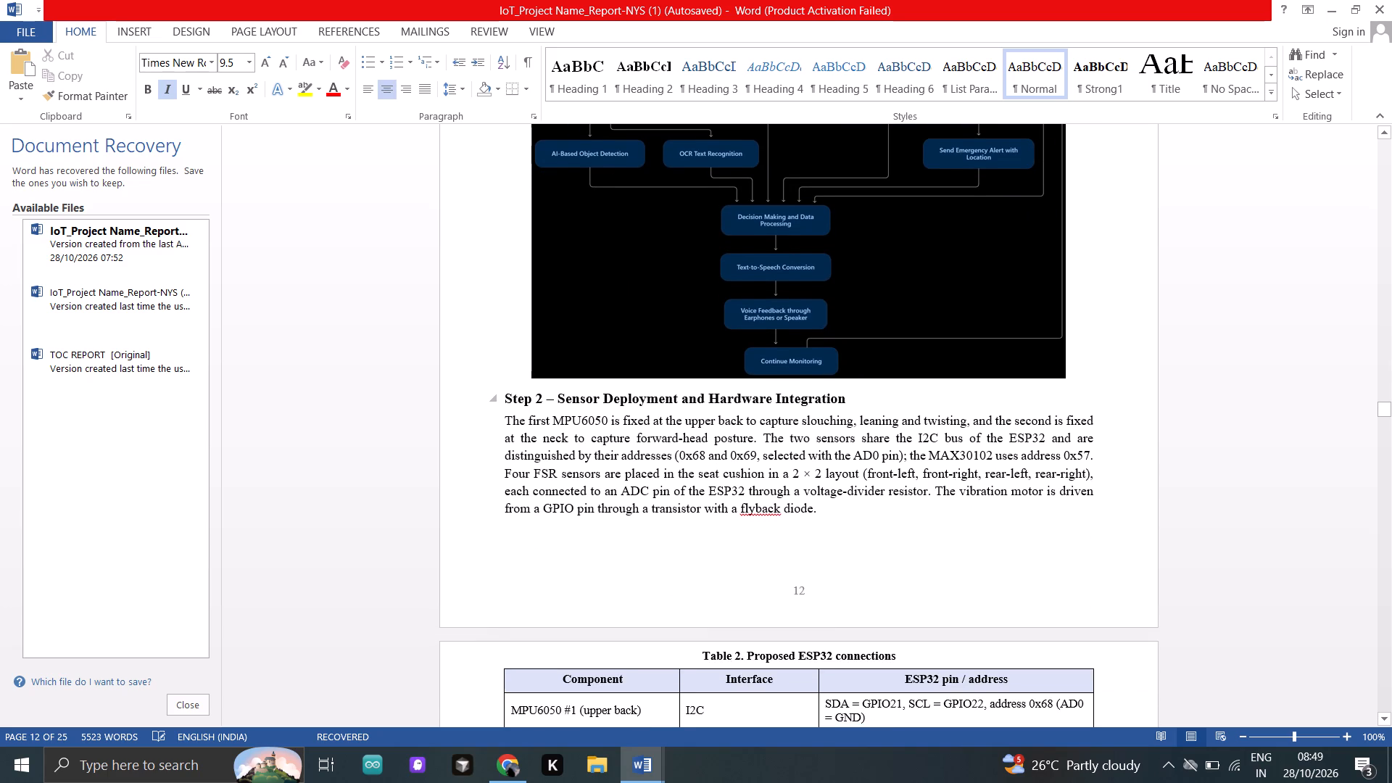
pyautogui.click(502, 397)
pyautogui.press('Return')
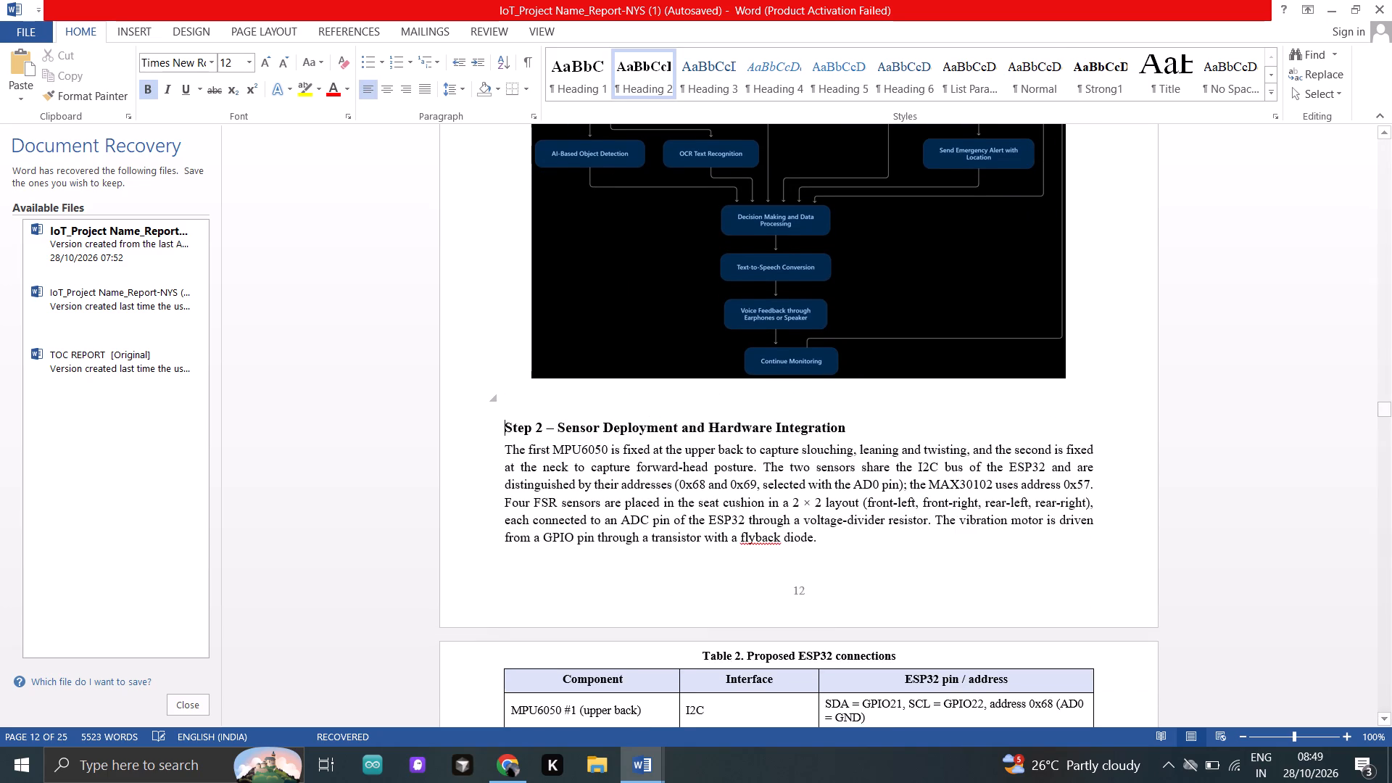
# Look through the report's remaining figures, steps and tables, from the hardware interconnection diagram to the Discussion section.
pyautogui.scroll(-9, 502, 397)
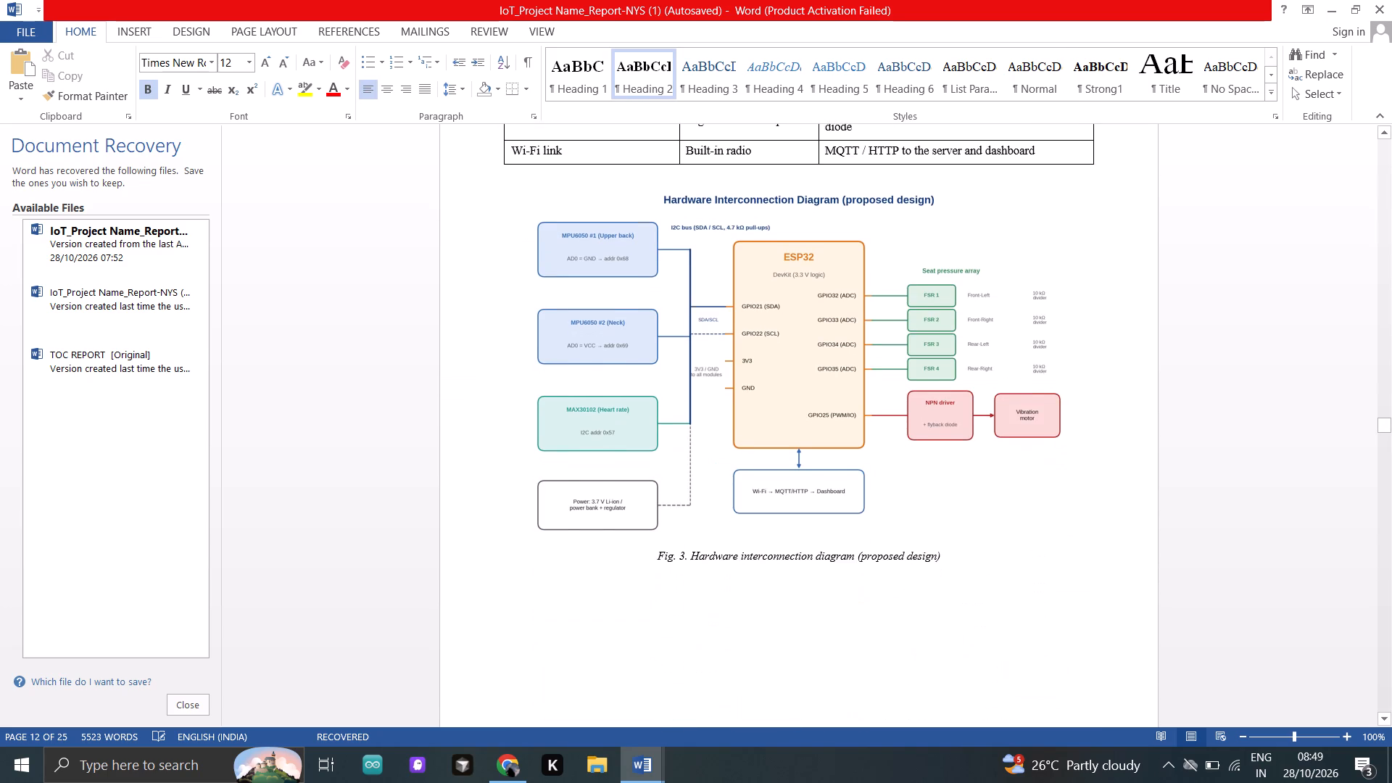
pyautogui.scroll(-9, 502, 397)
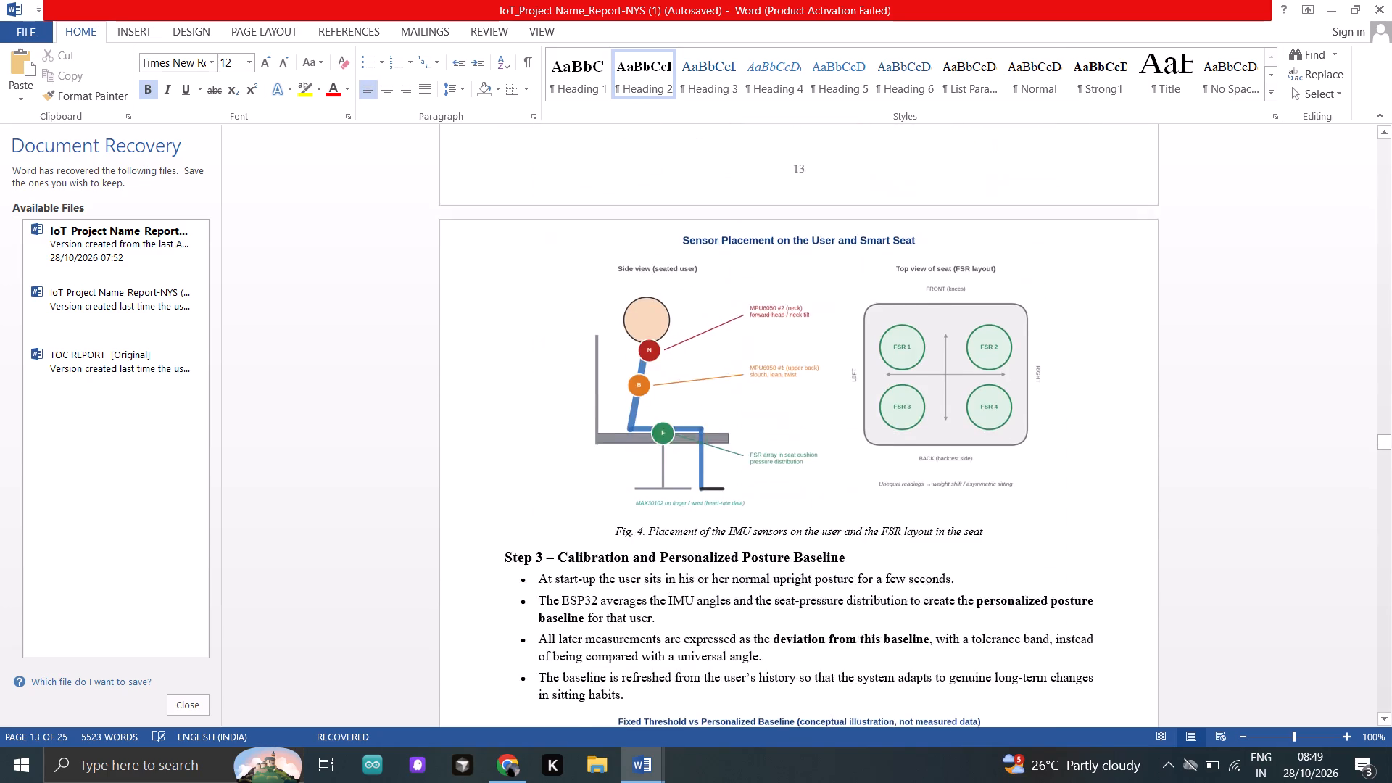
pyautogui.scroll(-17, 502, 397)
pyautogui.scroll(-19, 502, 397)
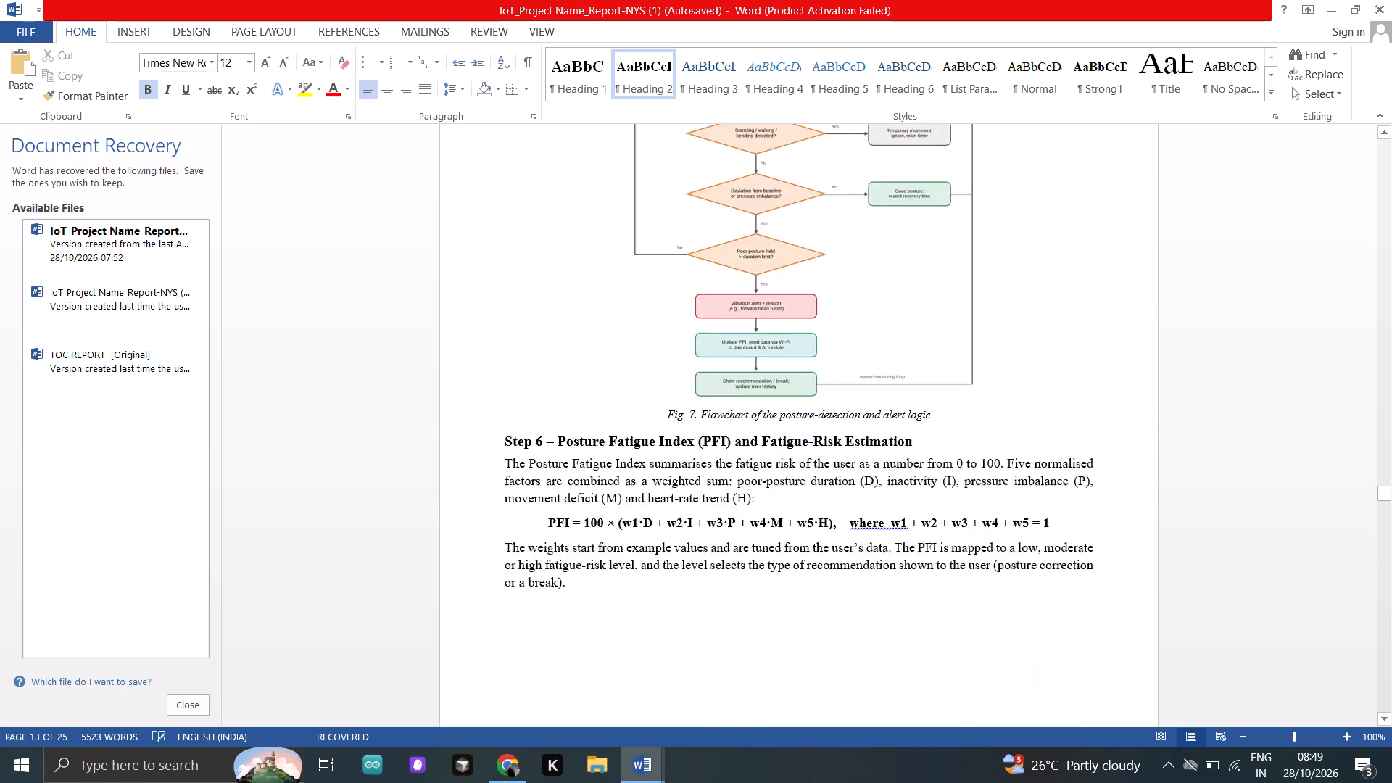
pyautogui.scroll(-15, 502, 397)
pyautogui.scroll(-12, 502, 397)
pyautogui.scroll(-12, 502, 397)
pyautogui.scroll(-13, 502, 397)
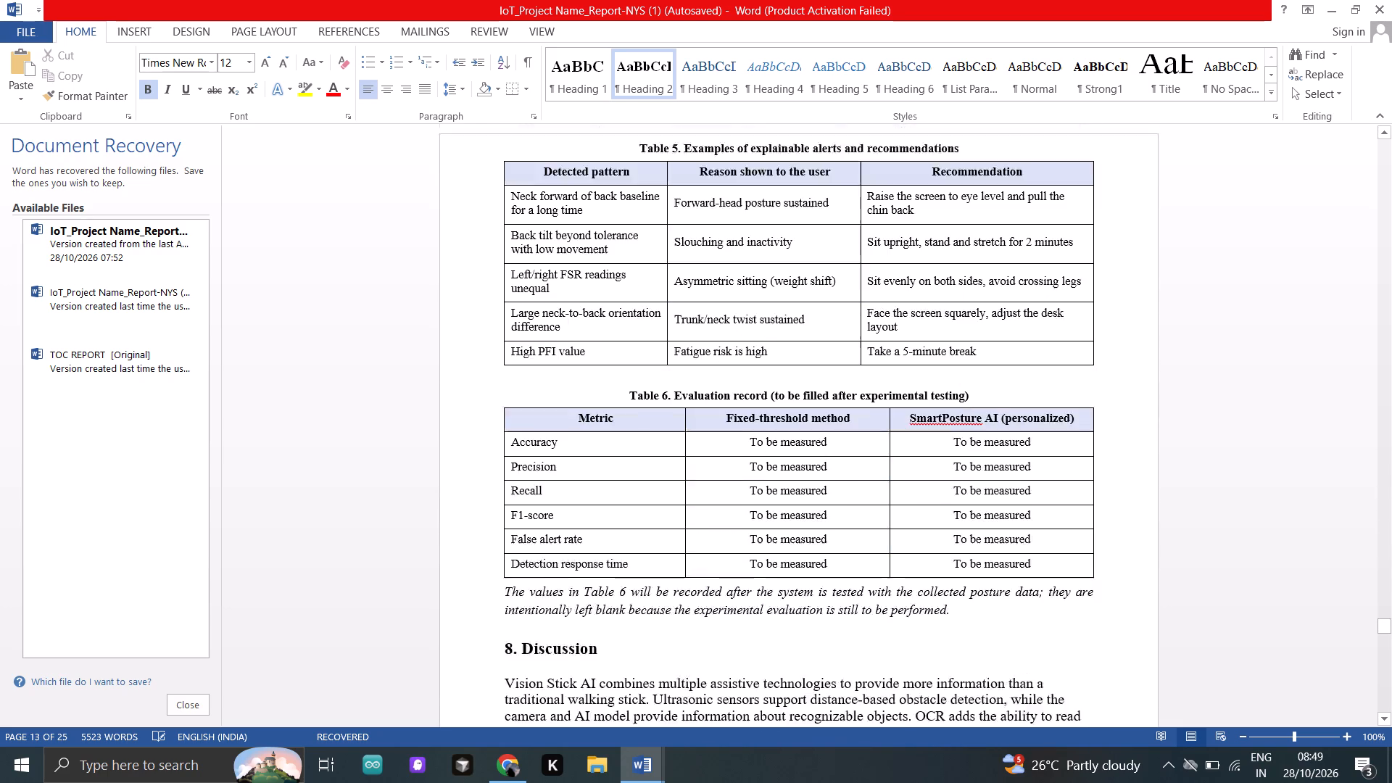
pyautogui.scroll(-5, 502, 397)
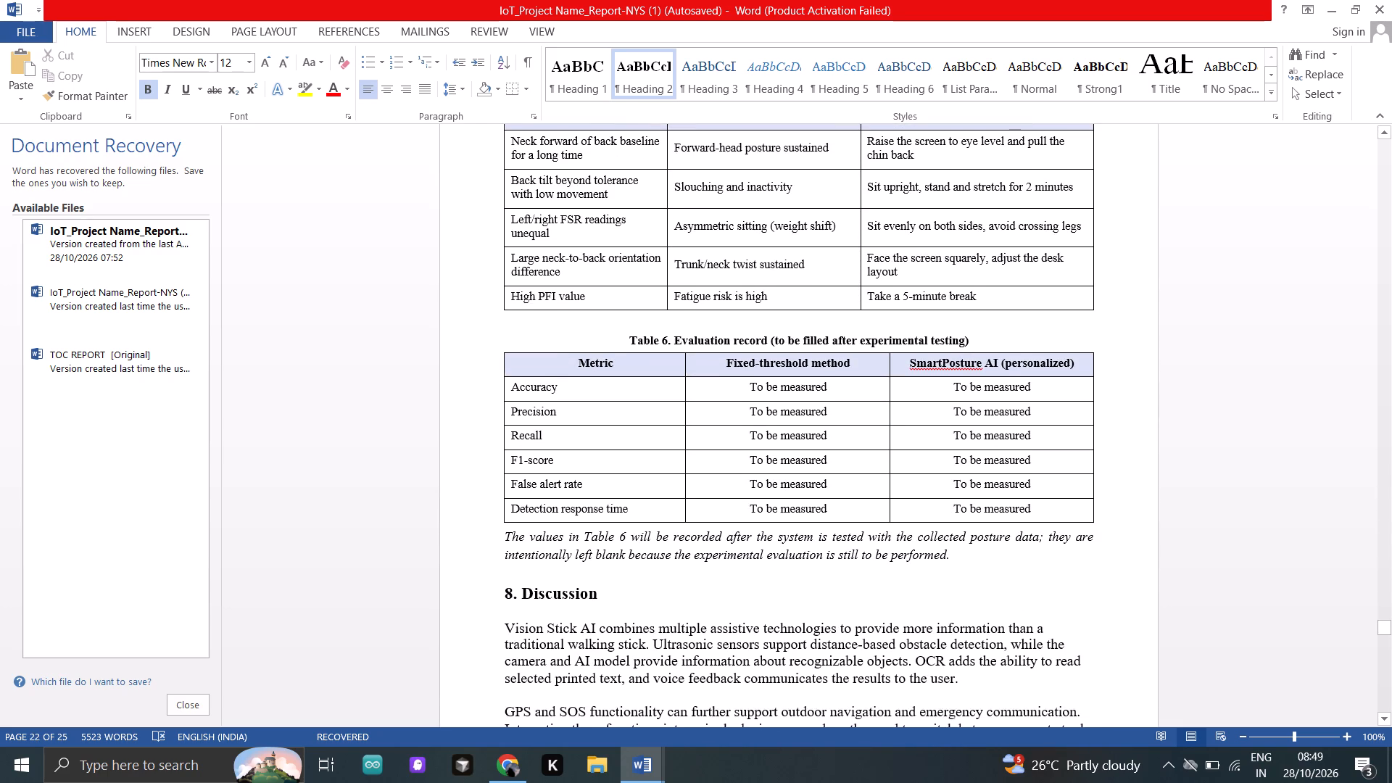
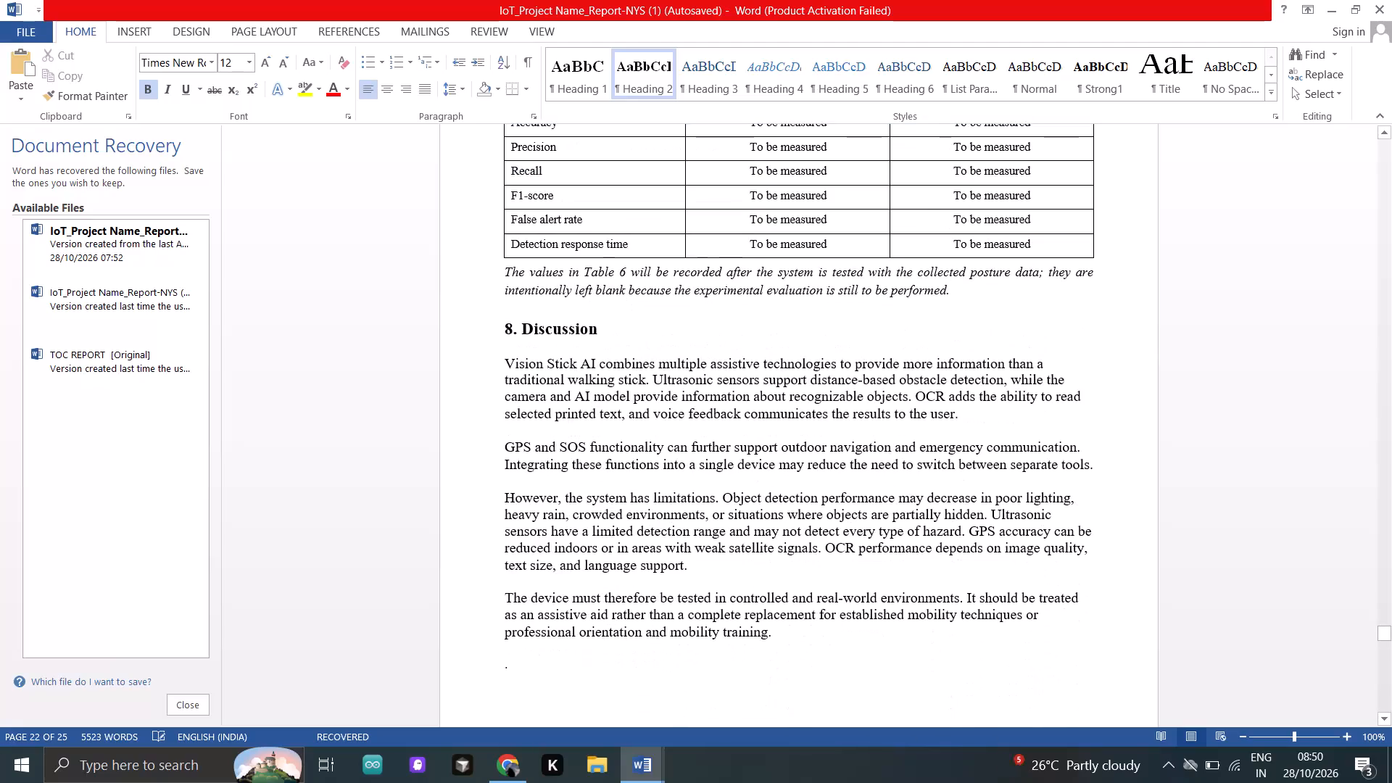
# Replace the italic note about unrecorded values between Table 6 and the "8. Discussion" heading with a blank line.
pyautogui.scroll(-1, 503, 399)
pyautogui.scroll(3, 503, 399)
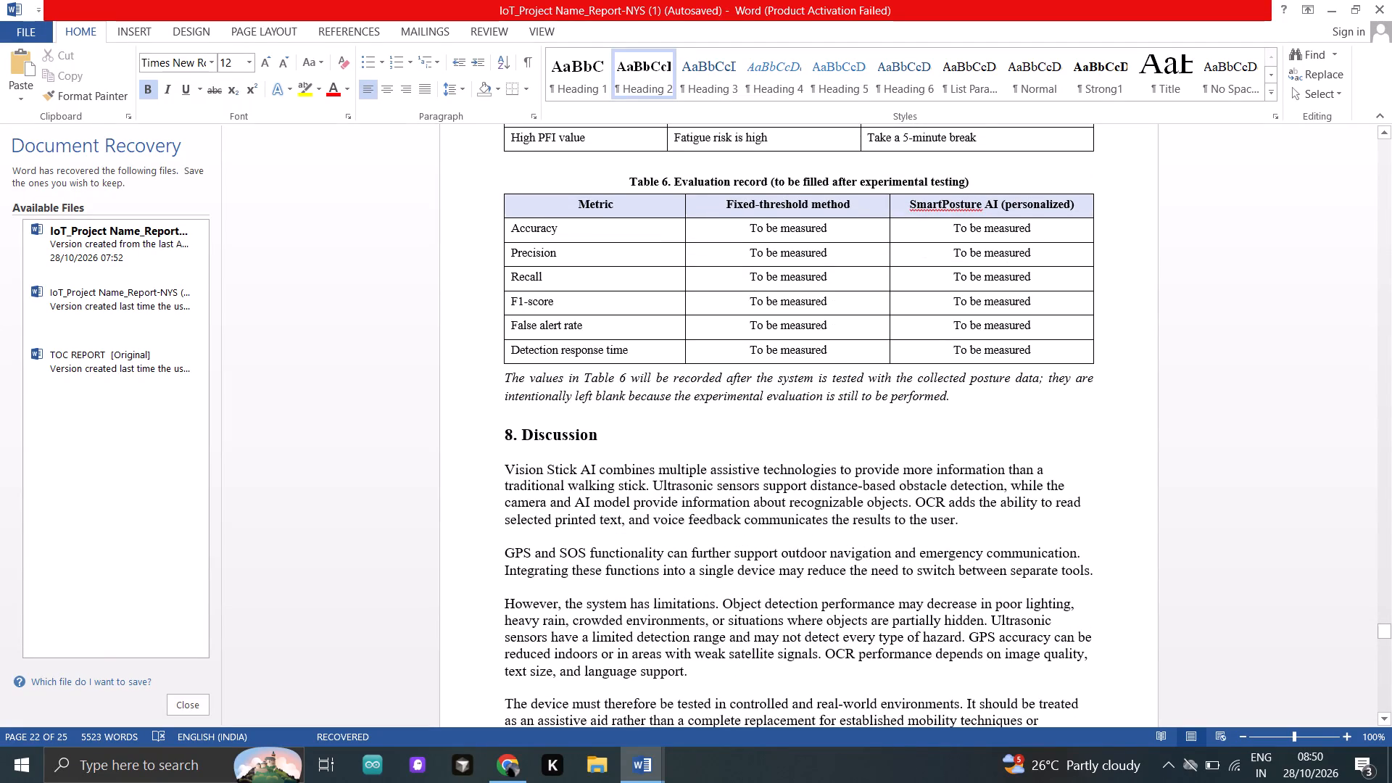
pyautogui.scroll(-1, 525, 484)
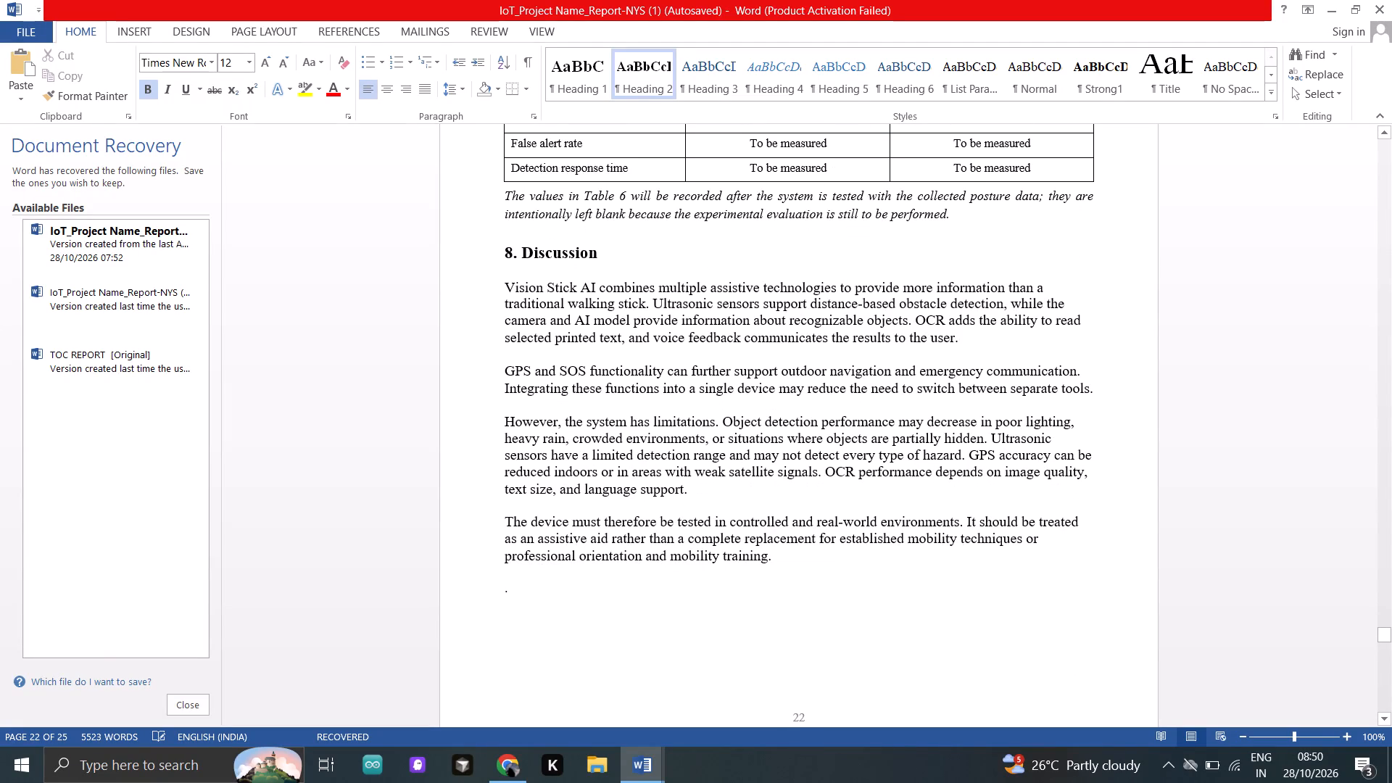
pyautogui.moveTo(507, 192); pyautogui.dragTo(1028, 215)
pyautogui.press('BackSpace')
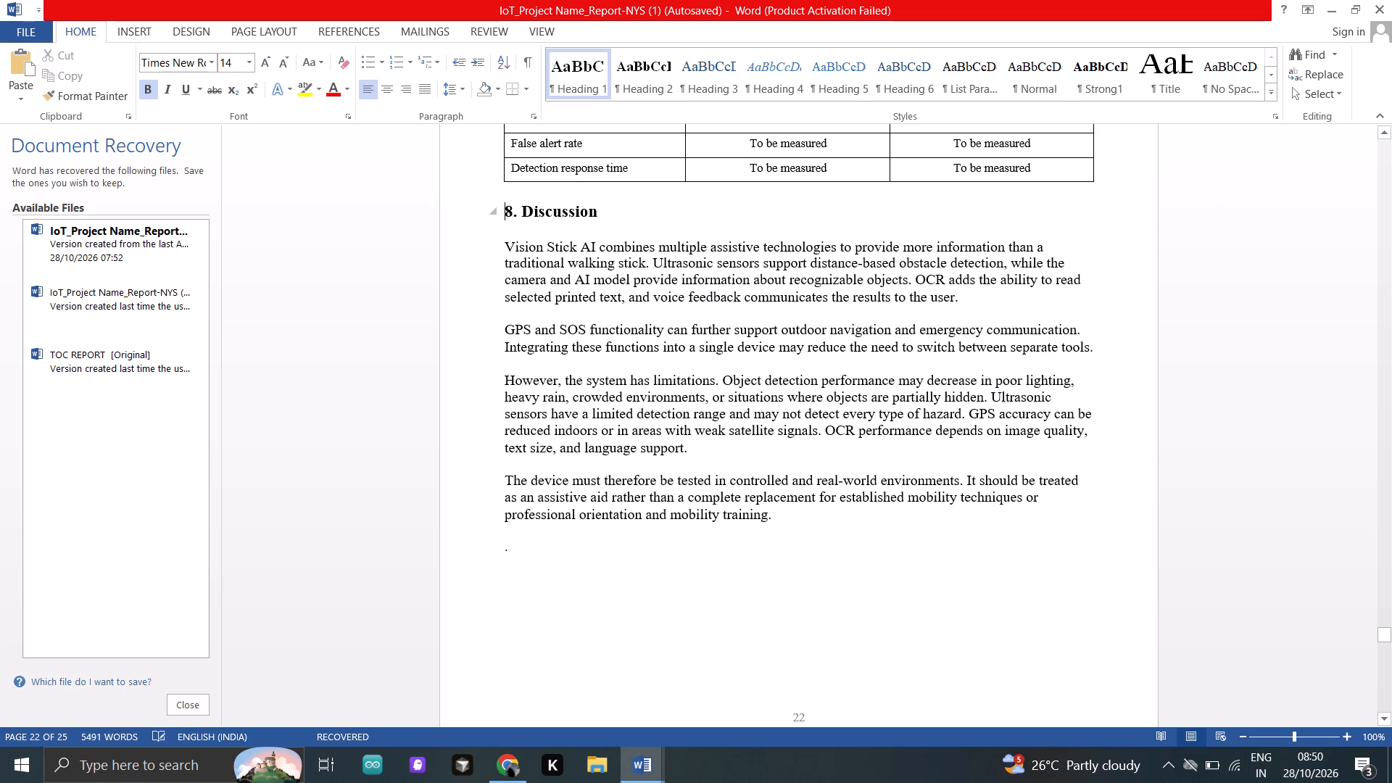
pyautogui.press('Return')
# Look through the pages after the Discussion text, covering the posture poster, improvement areas, Limitations and the start of Conclusion and Future Work.
pyautogui.scroll(-2, 780, 244)
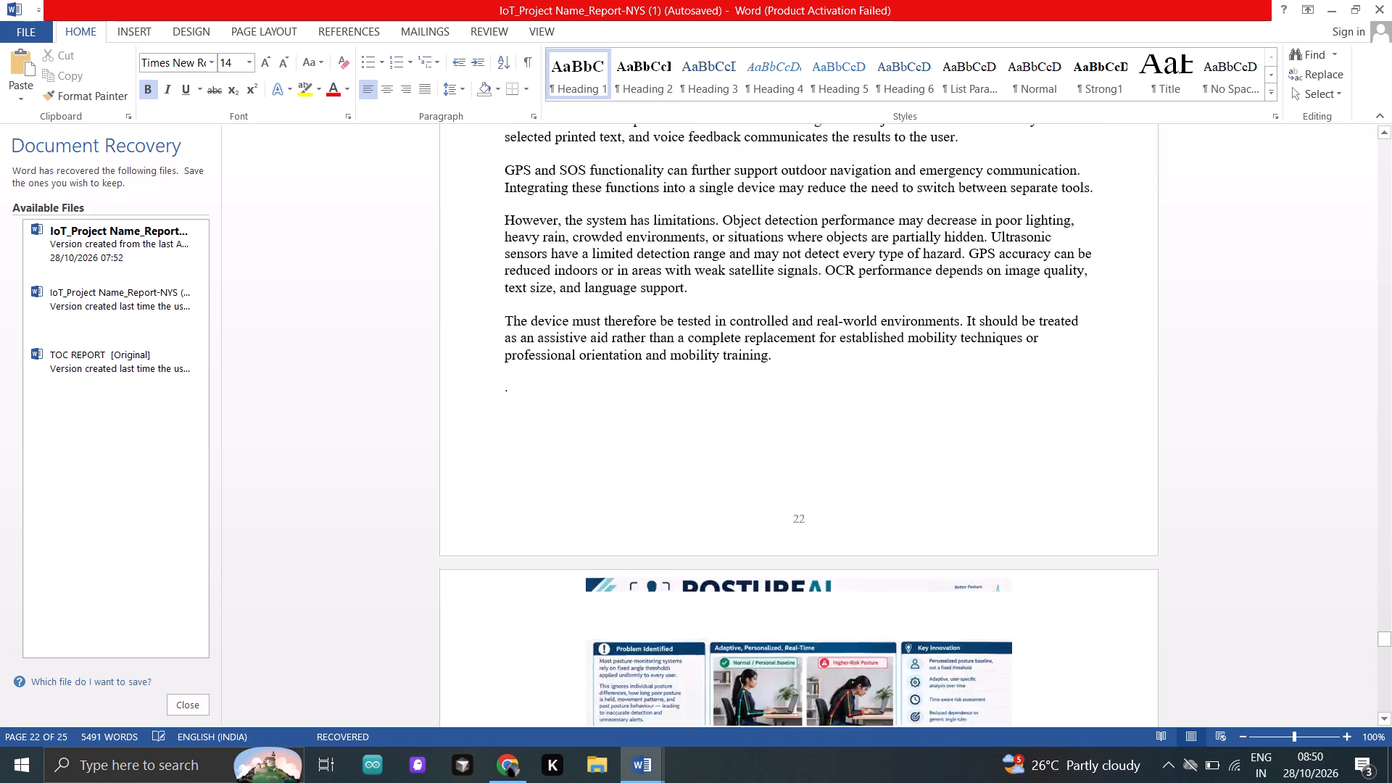
pyautogui.scroll(-9, 780, 244)
pyautogui.hscroll(-1, 780, 244)
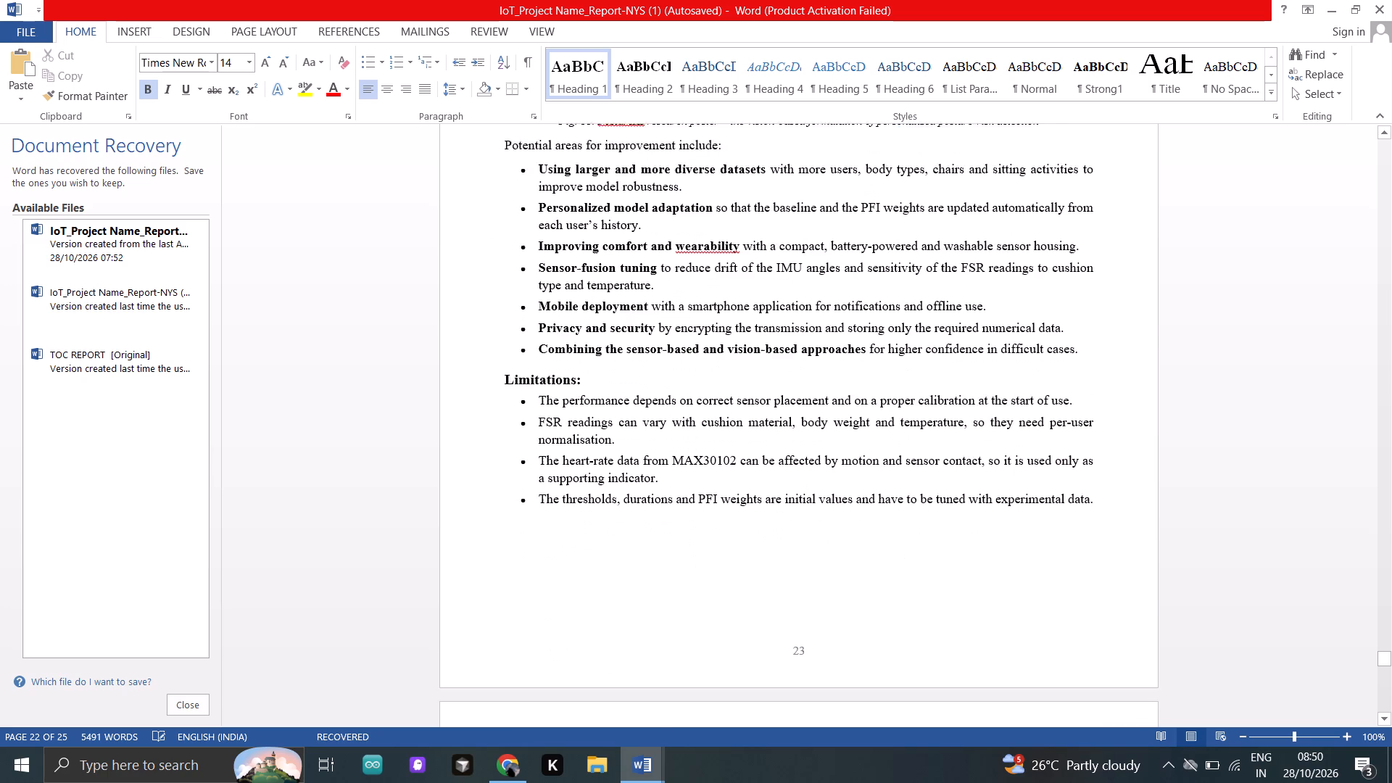
pyautogui.hscroll(-1, 780, 244)
pyautogui.scroll(-1, 780, 244)
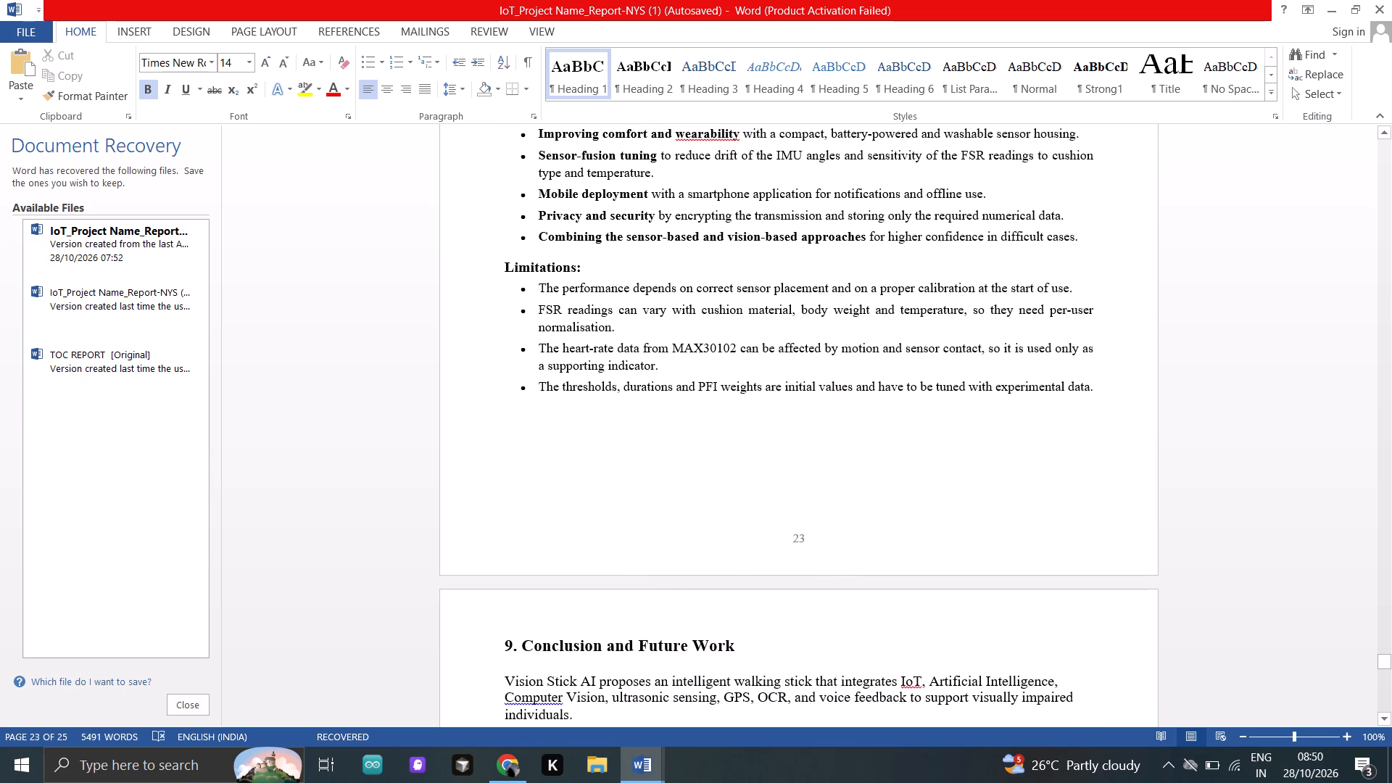
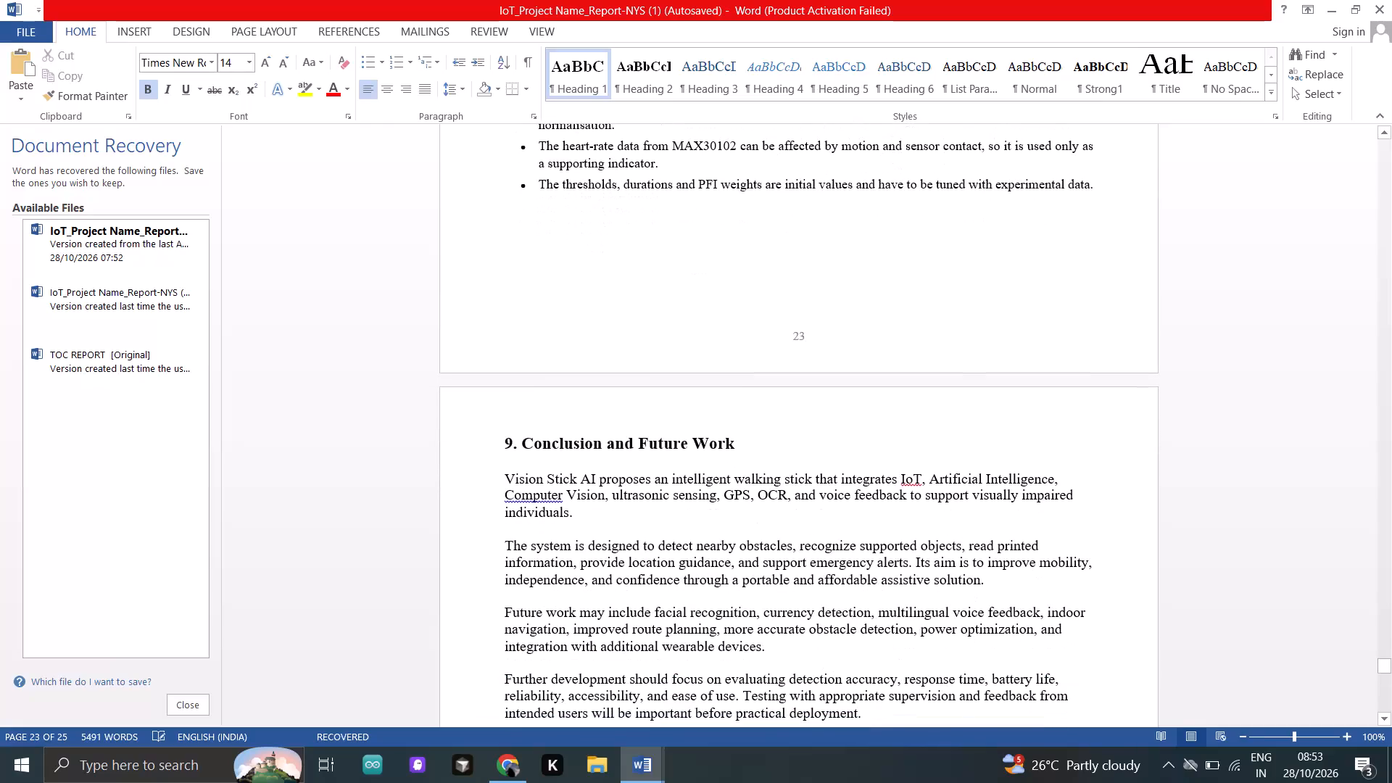
# Change the ten numbered Future Work items, Facial Recognition through User Testing, to a bulleted list with arrowhead bullets.
pyautogui.scroll(-2, 780, 244)
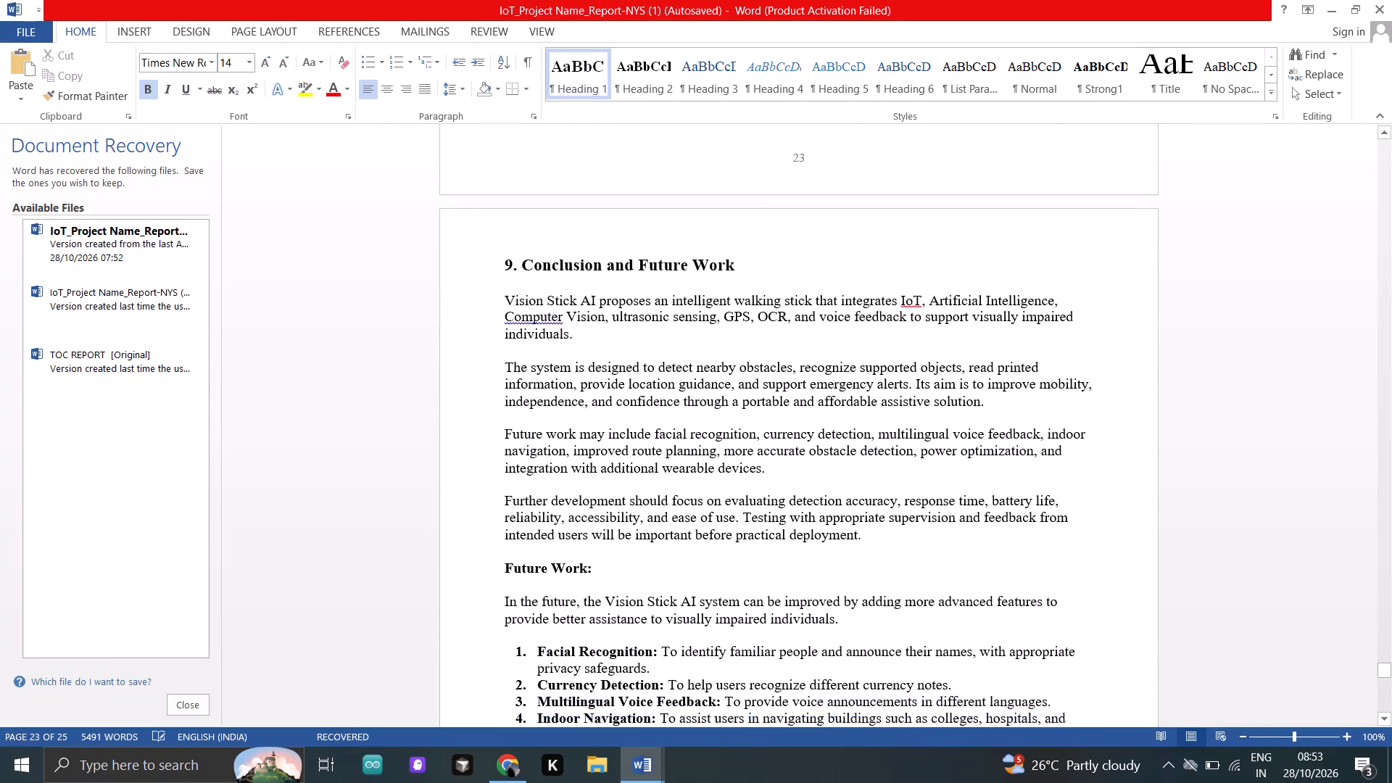
pyautogui.scroll(-3, 780, 244)
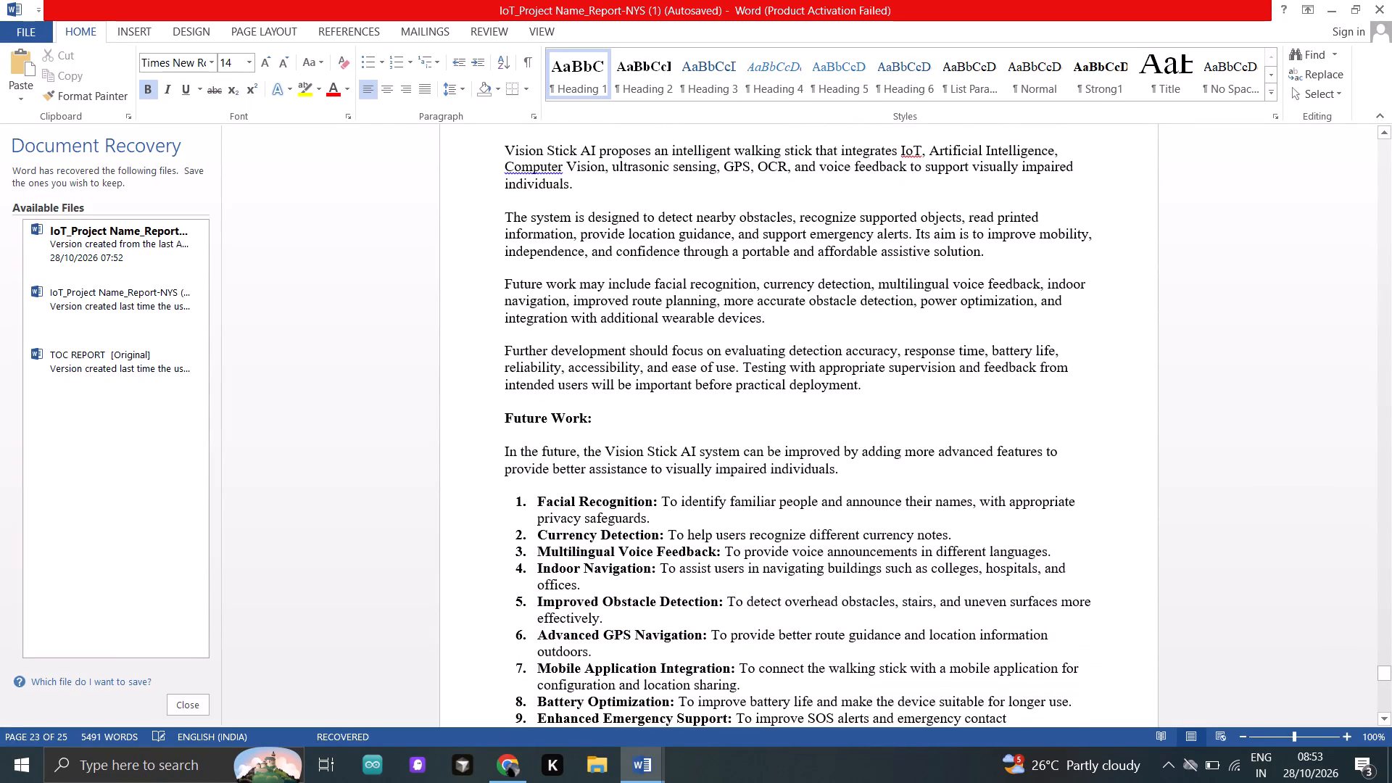
pyautogui.scroll(-3, 780, 244)
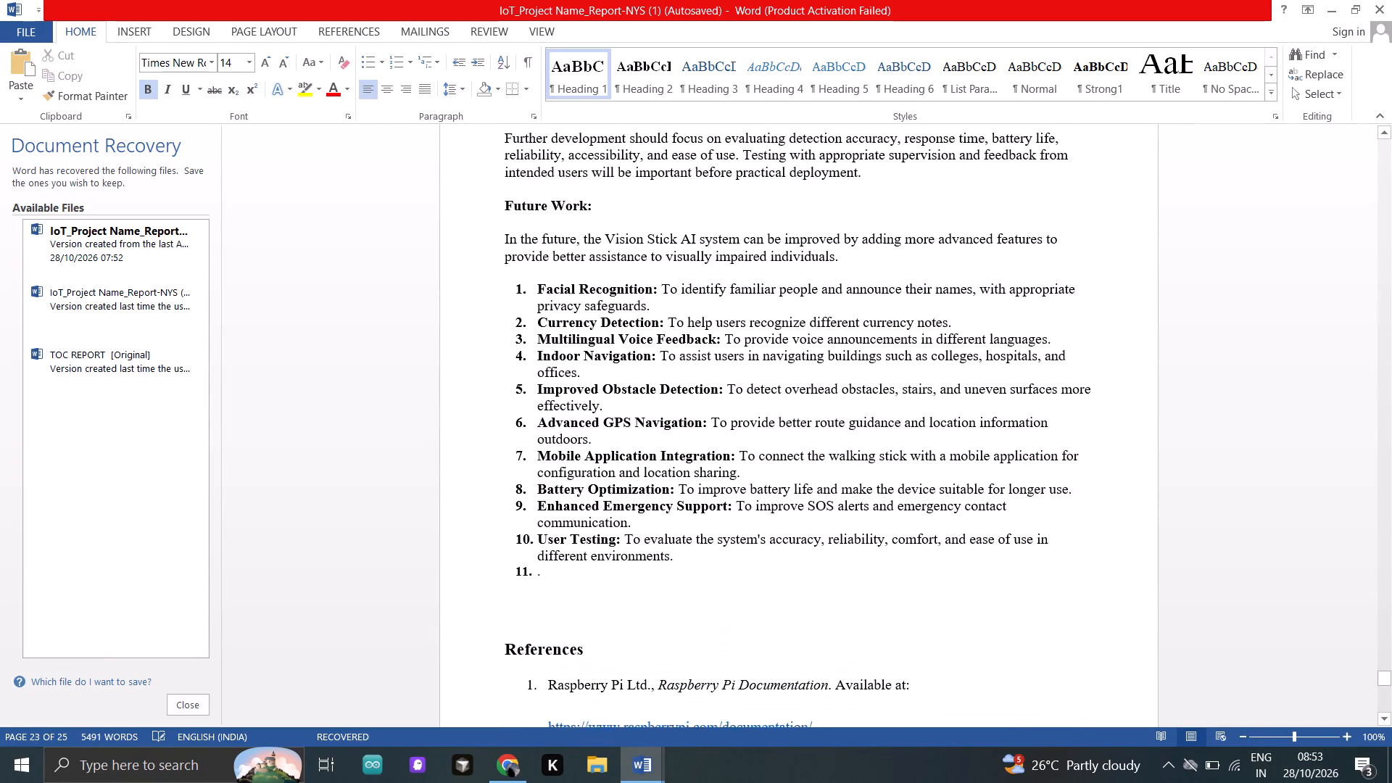
pyautogui.scroll(-2, 780, 244)
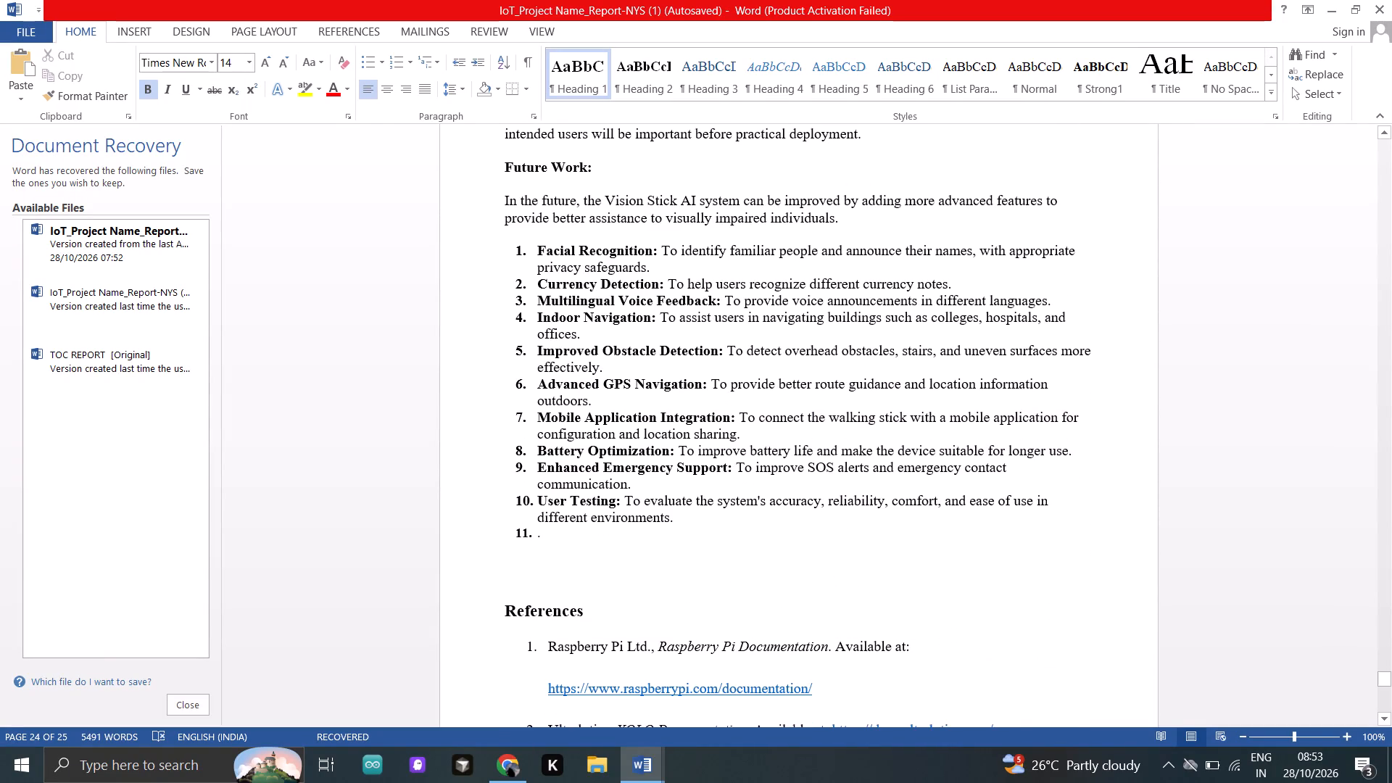
pyautogui.moveTo(534, 246); pyautogui.dragTo(653, 435)
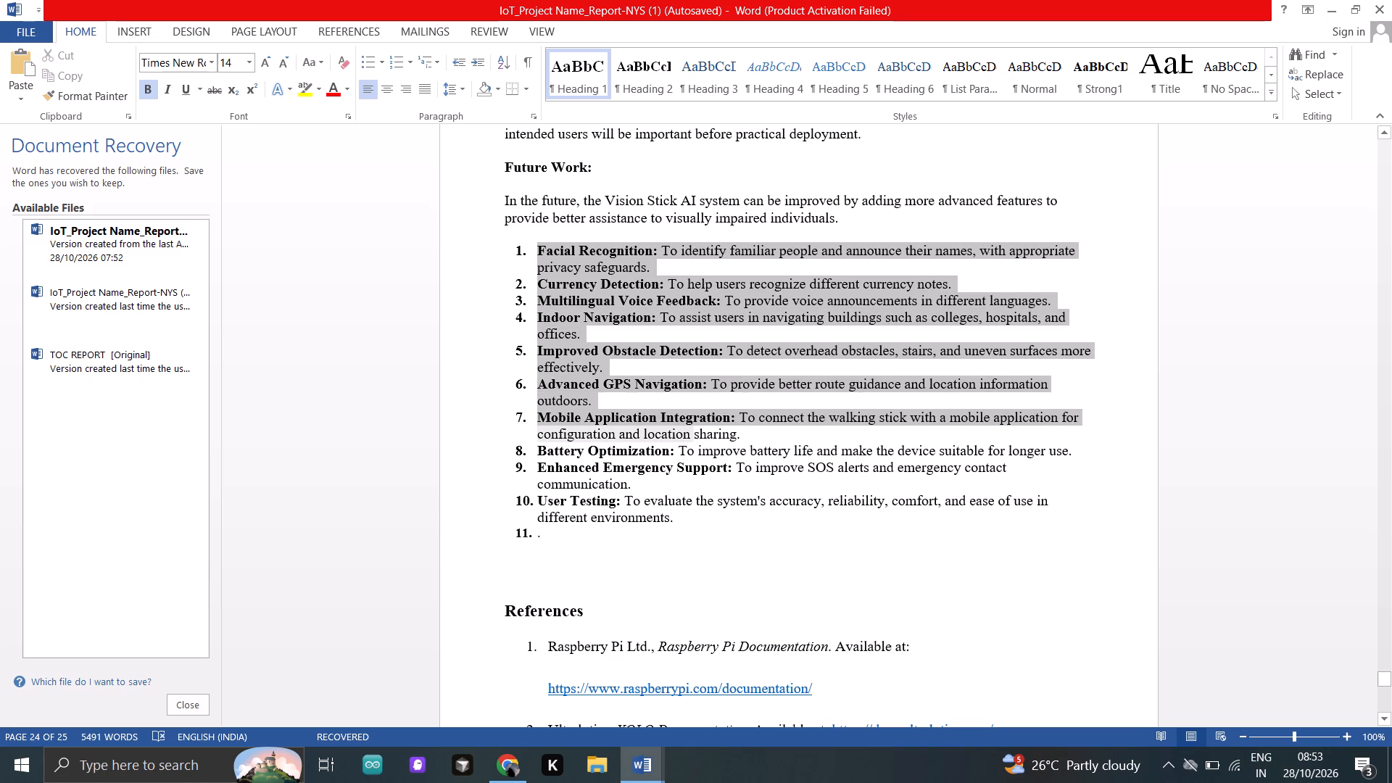
pyautogui.moveTo(653, 435); pyautogui.dragTo(692, 522)
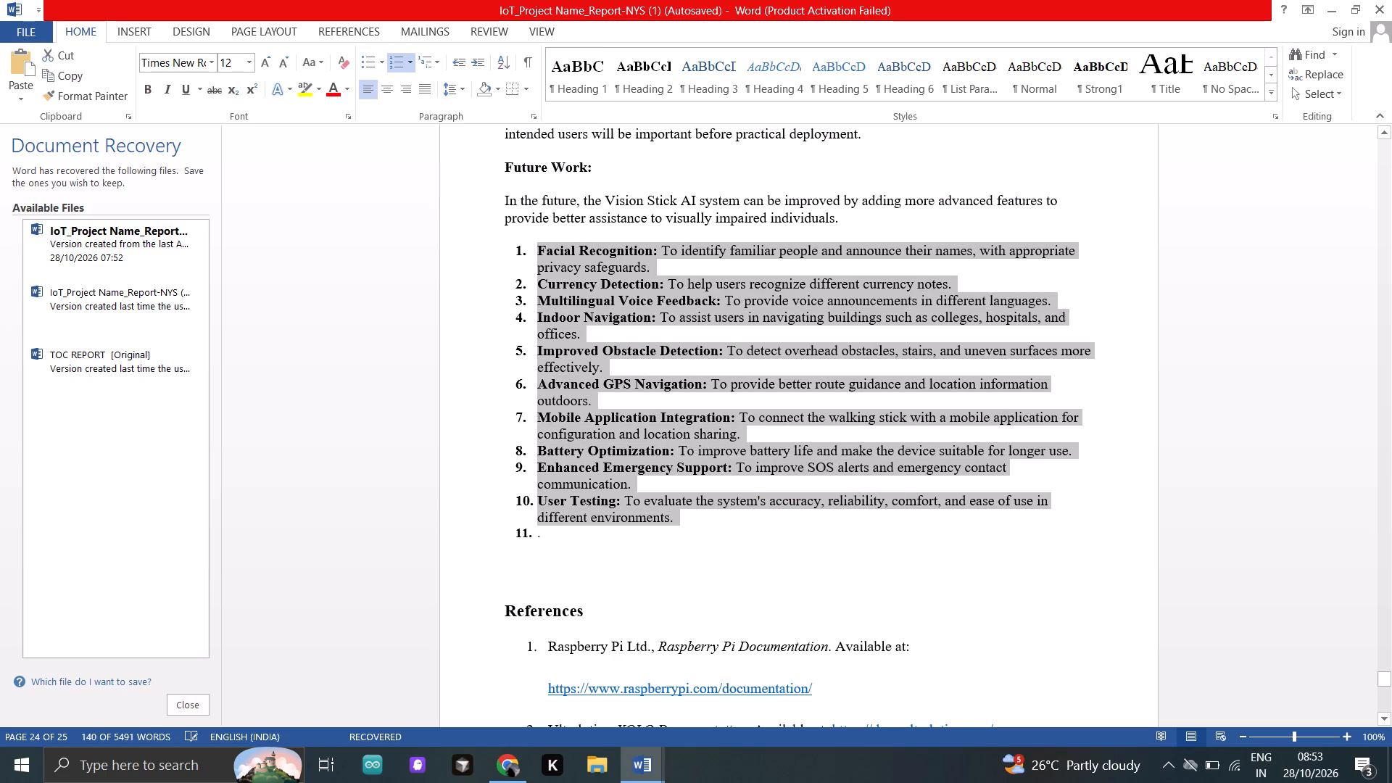
pyautogui.click(463, 92)
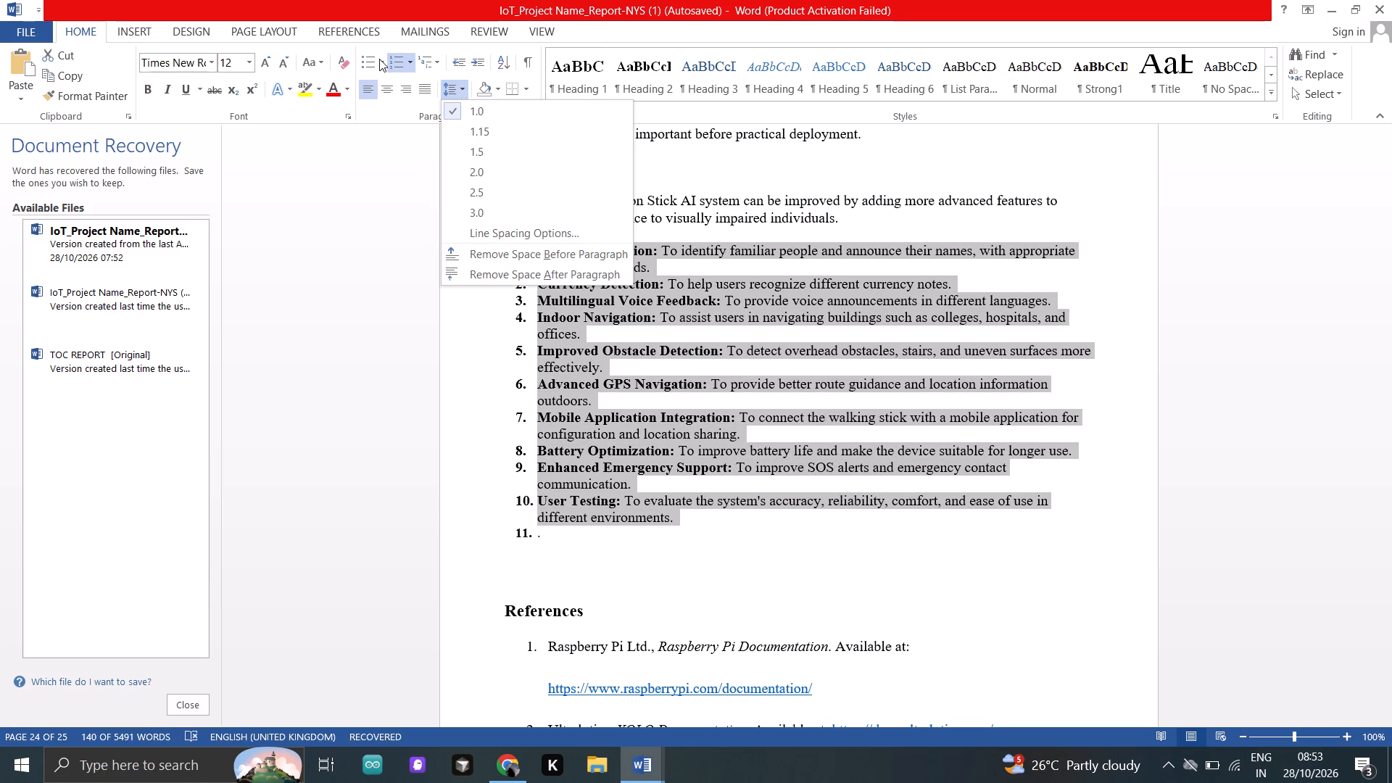
pyautogui.click(379, 59)
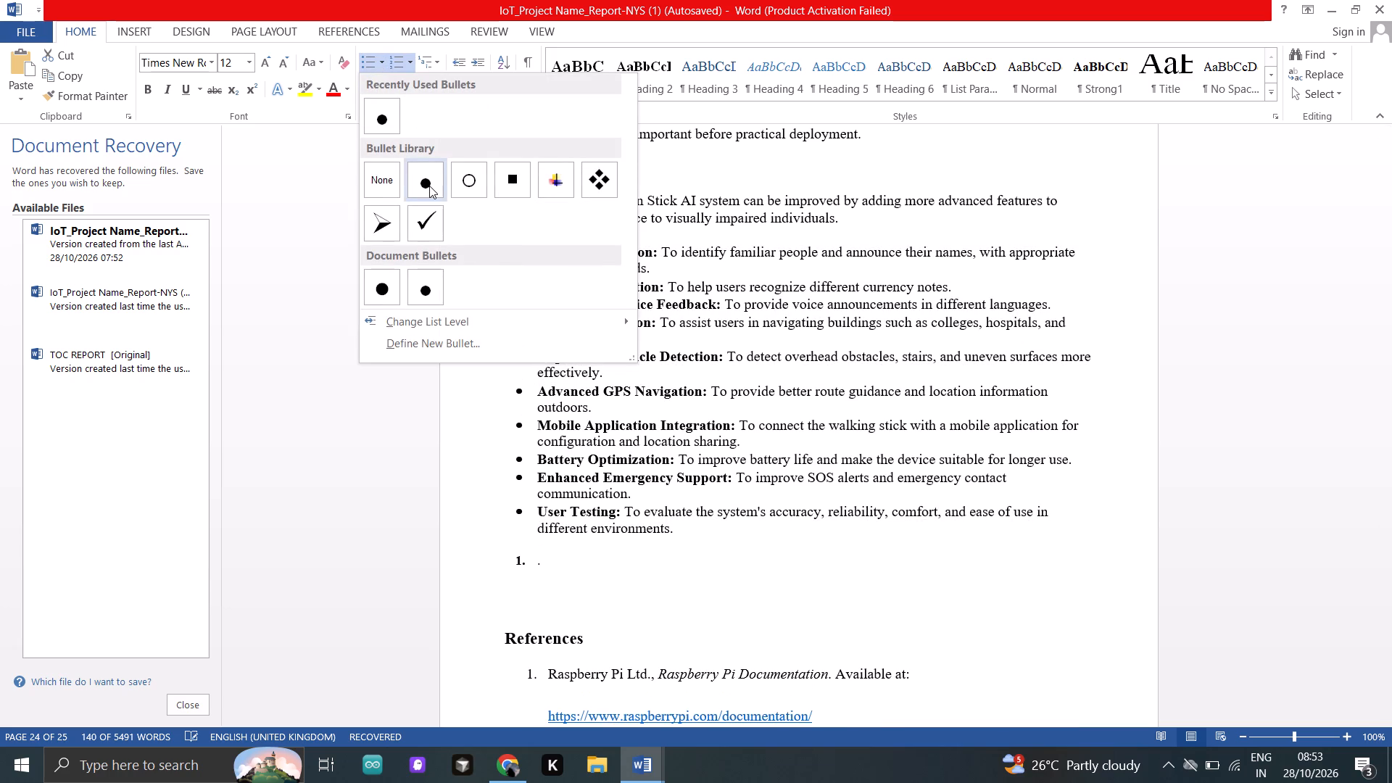
pyautogui.click(379, 237)
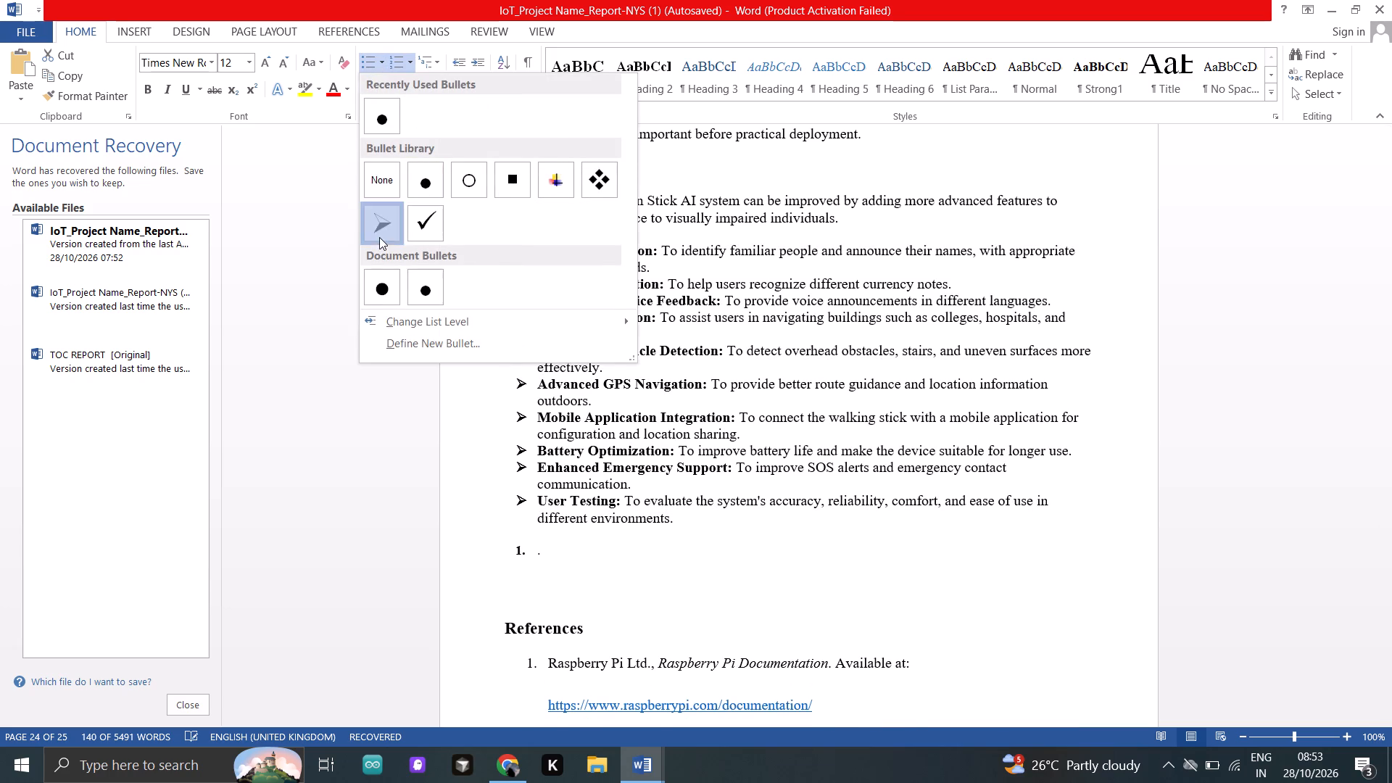
# Delete the leftover numbered item containing only a period between the User Testing bullet and the References heading.
pyautogui.click(545, 545)
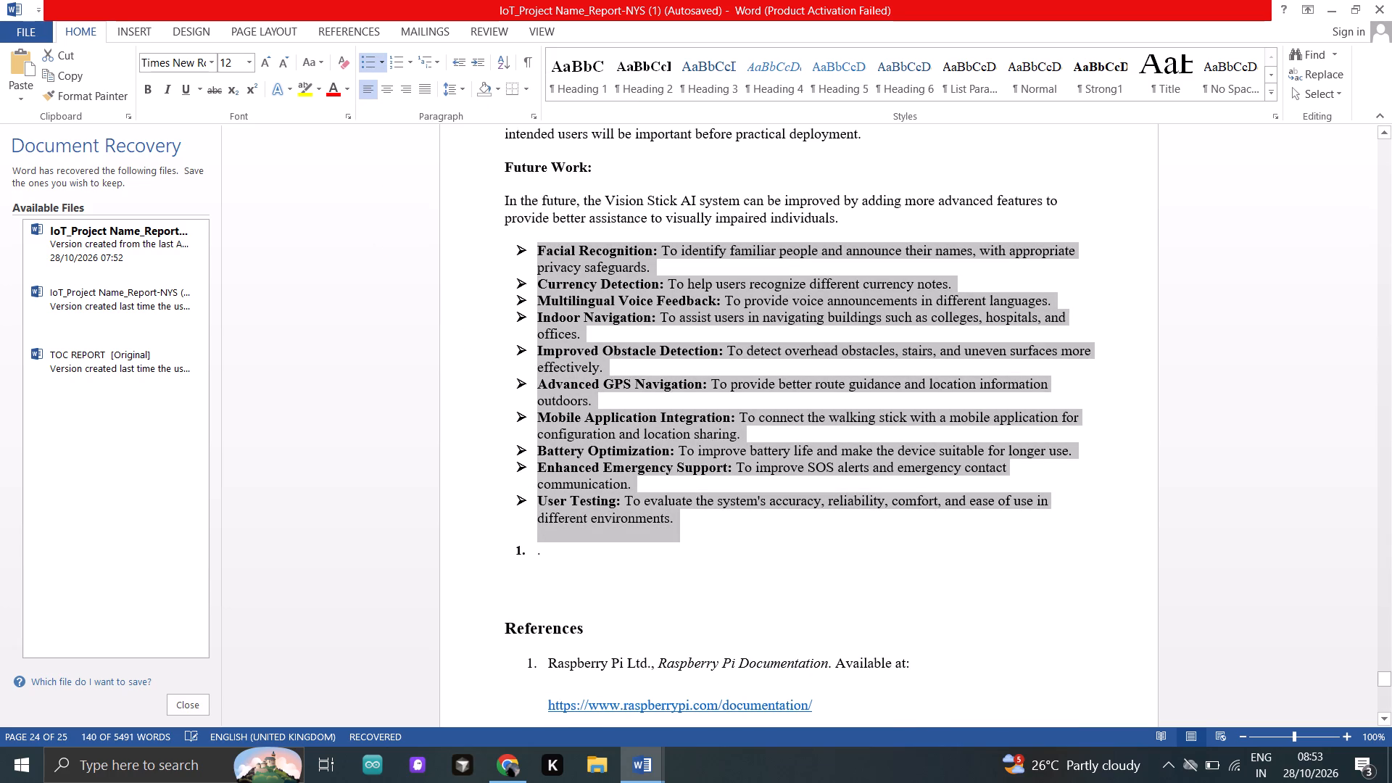
pyautogui.click(545, 545)
pyautogui.moveTo(545, 545); pyautogui.dragTo(468, 550)
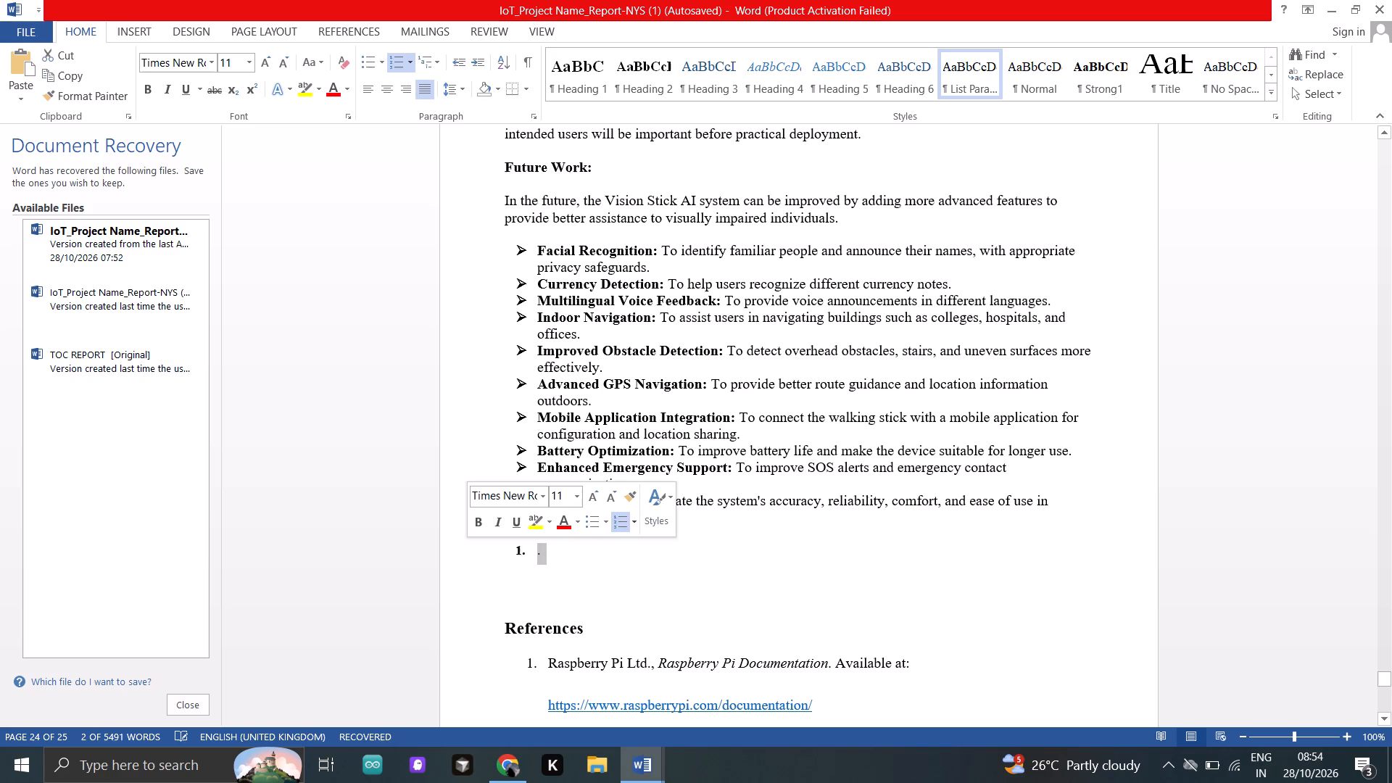
pyautogui.press('BackSpace')
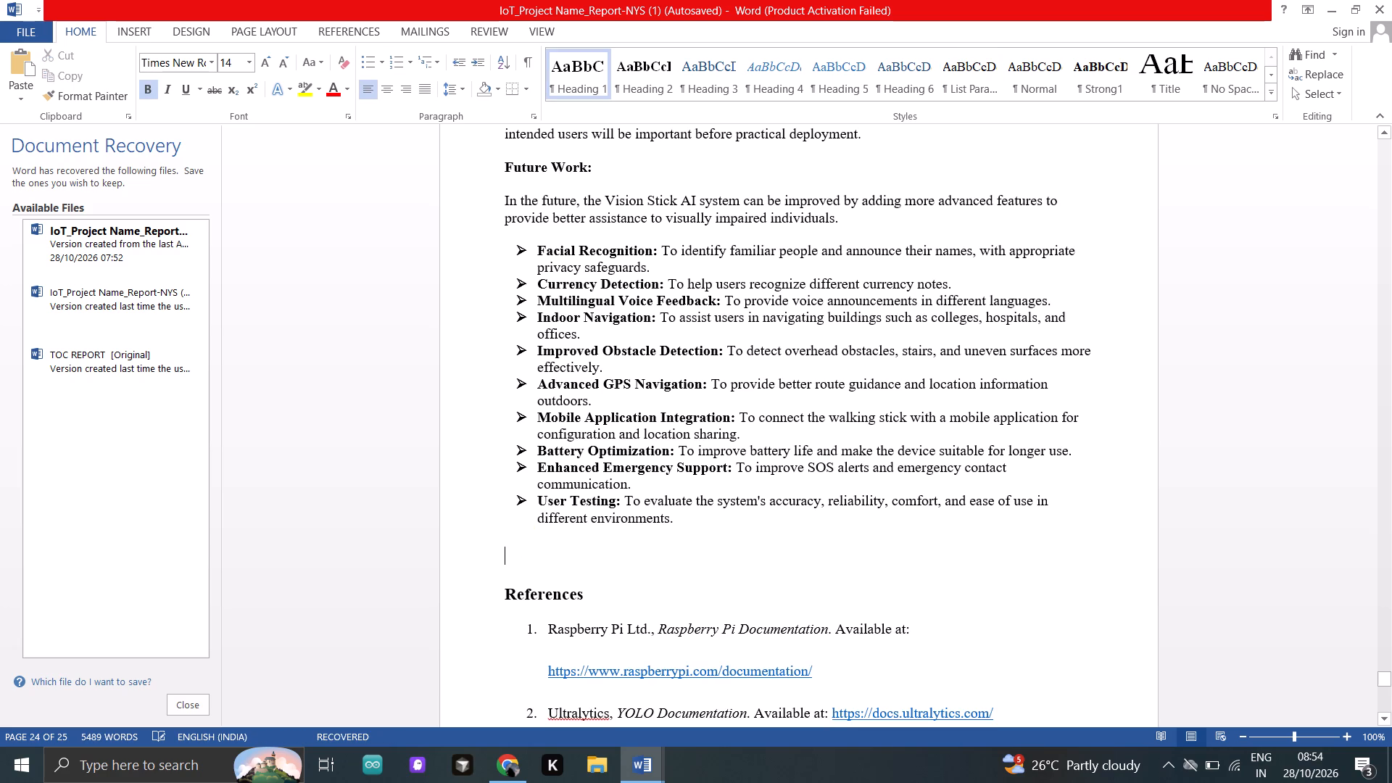
# Set the line spacing of the Future Work bullets, from Facial Recognition through User Testing, to 1.5.
pyautogui.doubleClick(536, 247)
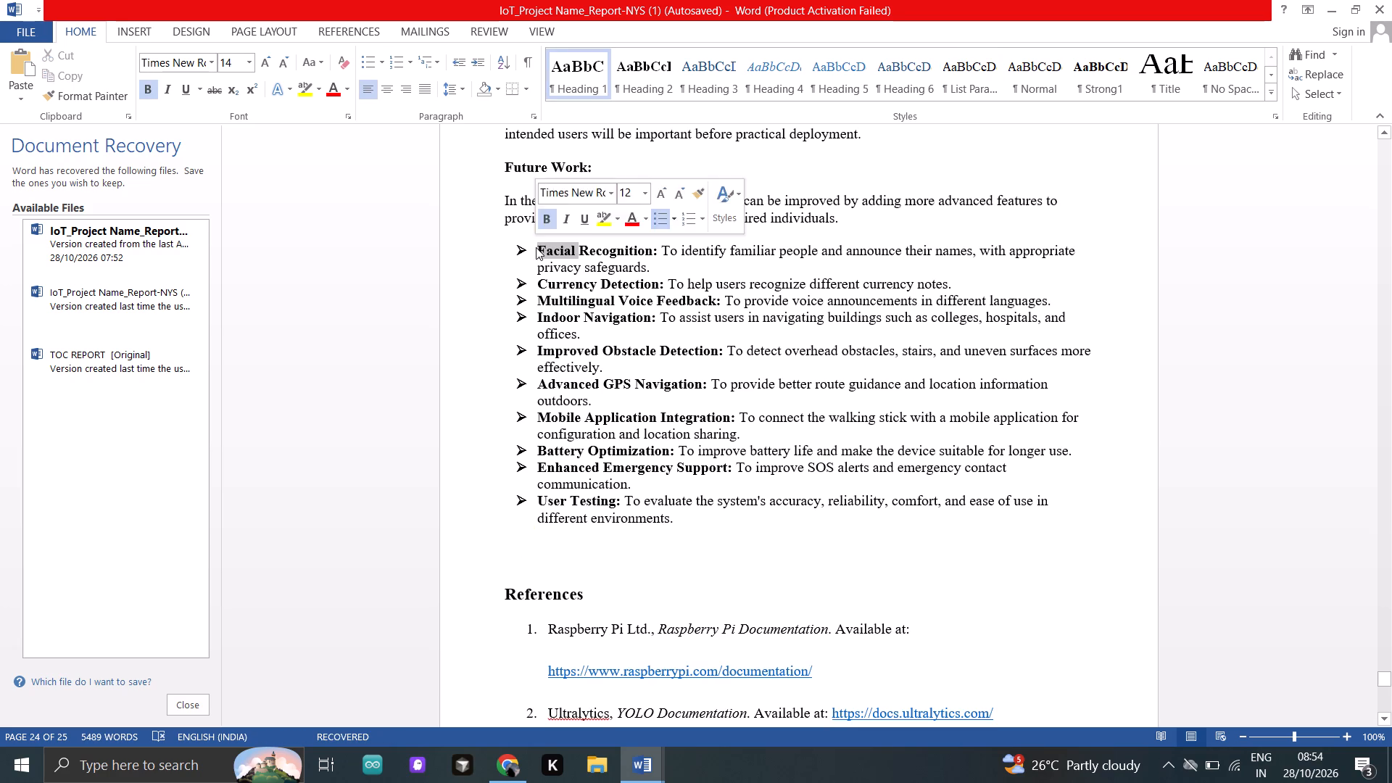
pyautogui.moveTo(536, 247); pyautogui.dragTo(709, 542)
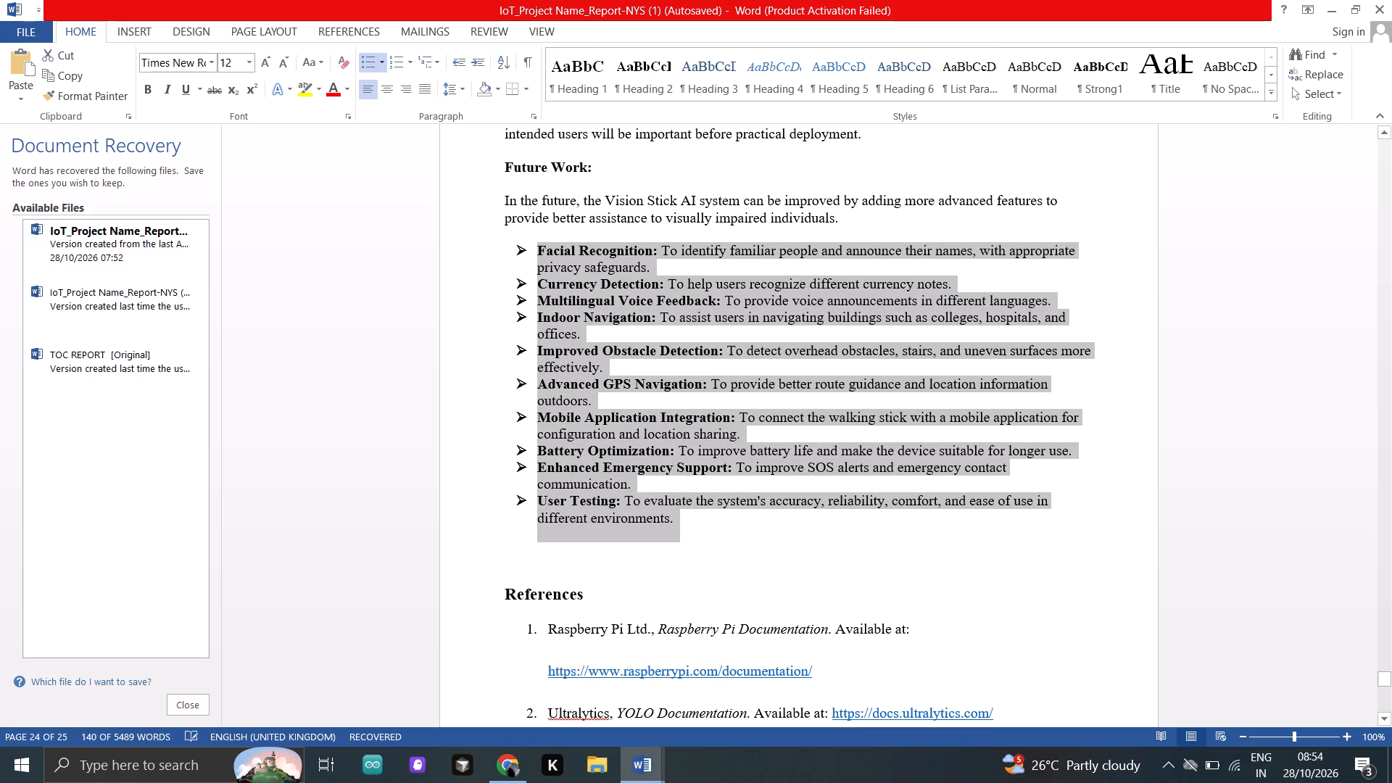
pyautogui.click(463, 91)
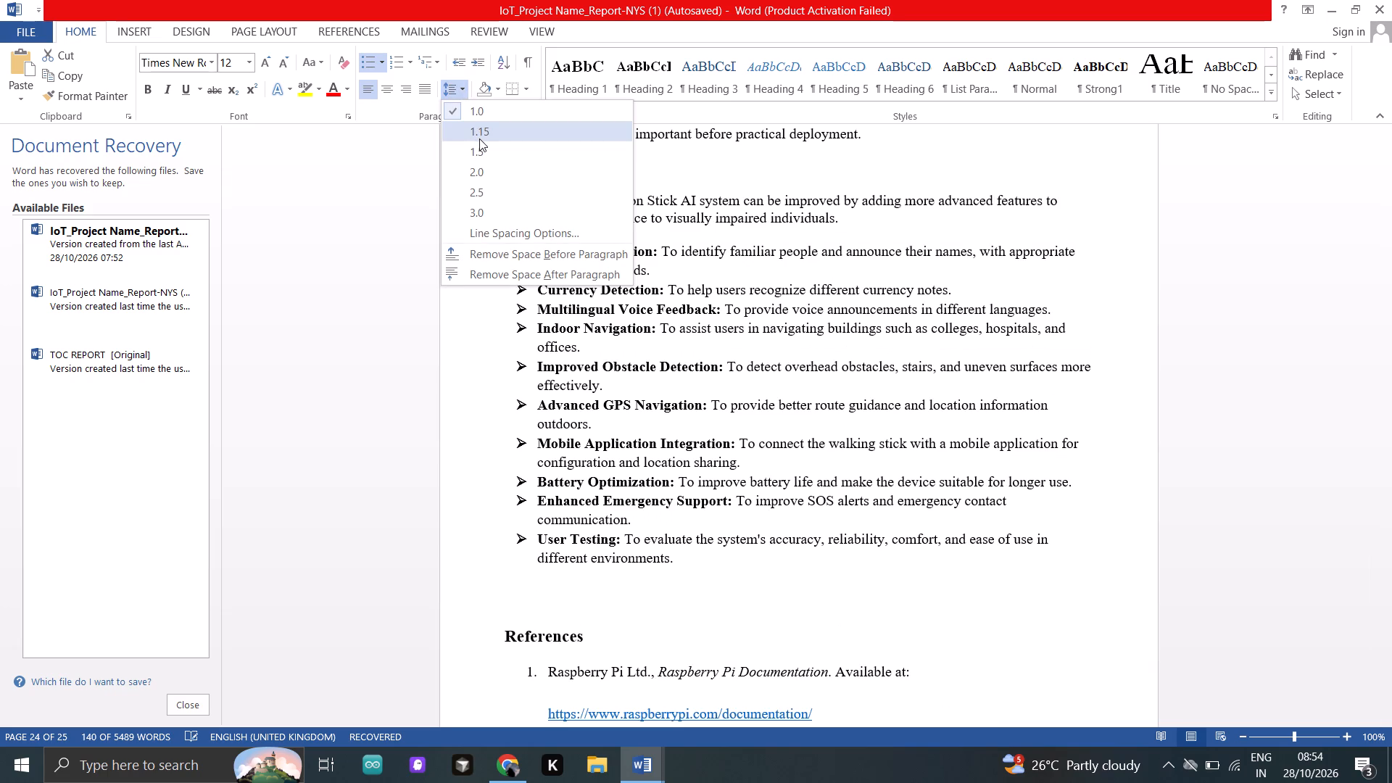
pyautogui.click(483, 146)
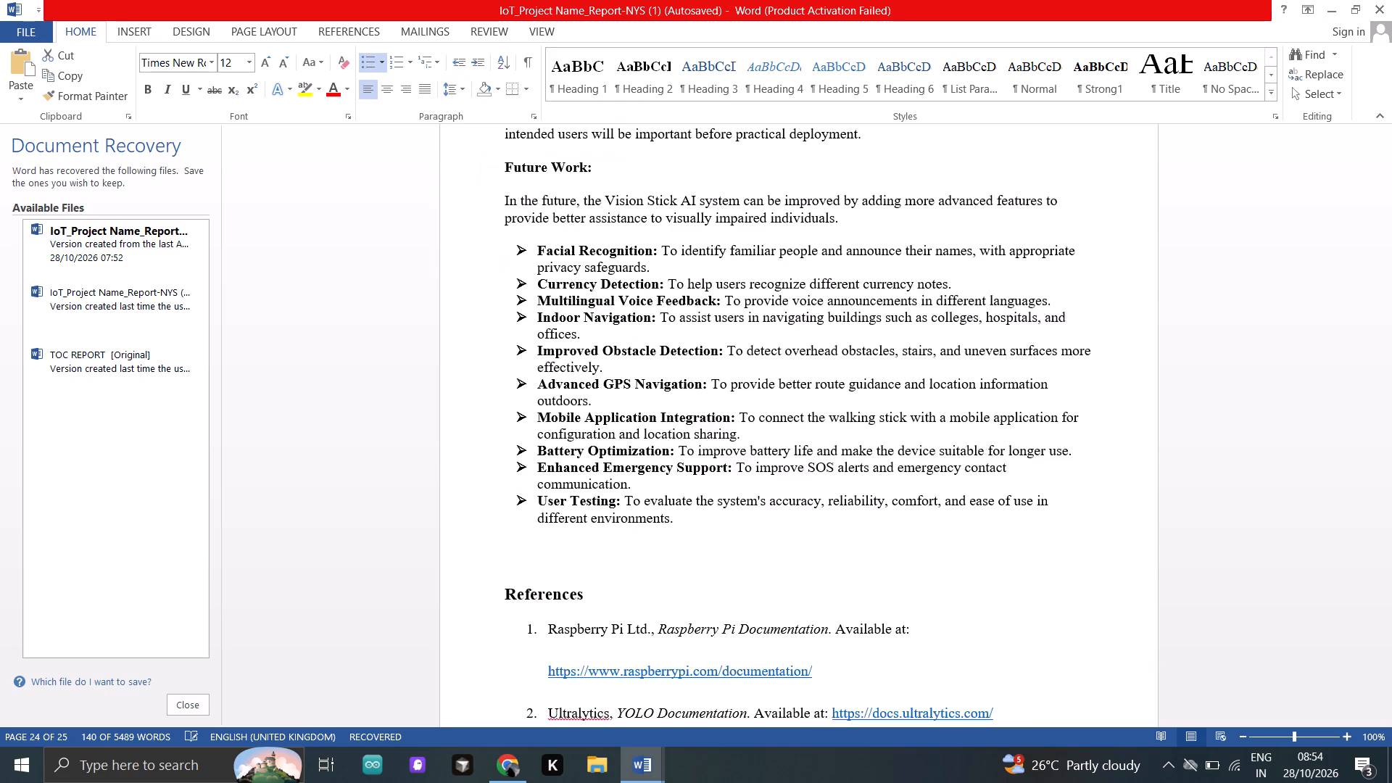
pyautogui.click(478, 373)
pyautogui.scroll(-1, 478, 373)
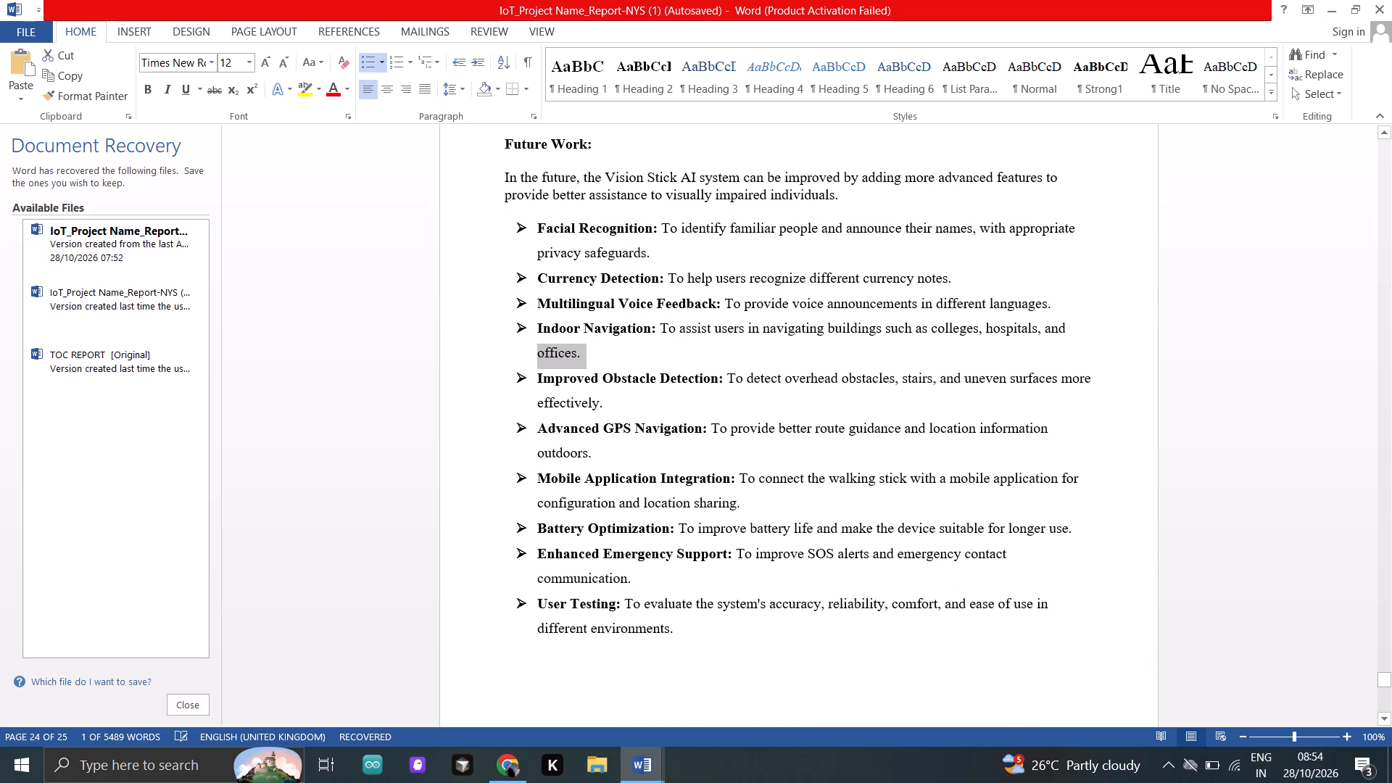
pyautogui.click(478, 371)
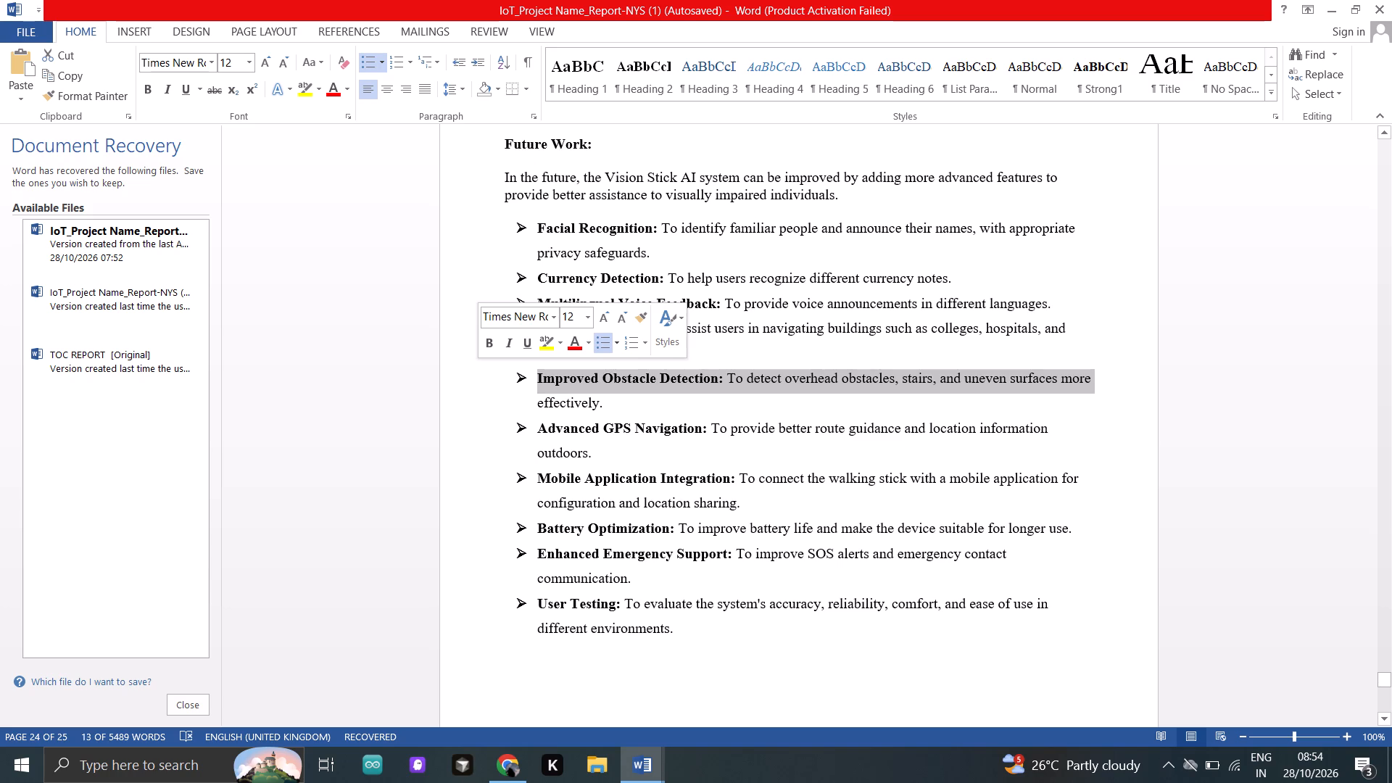
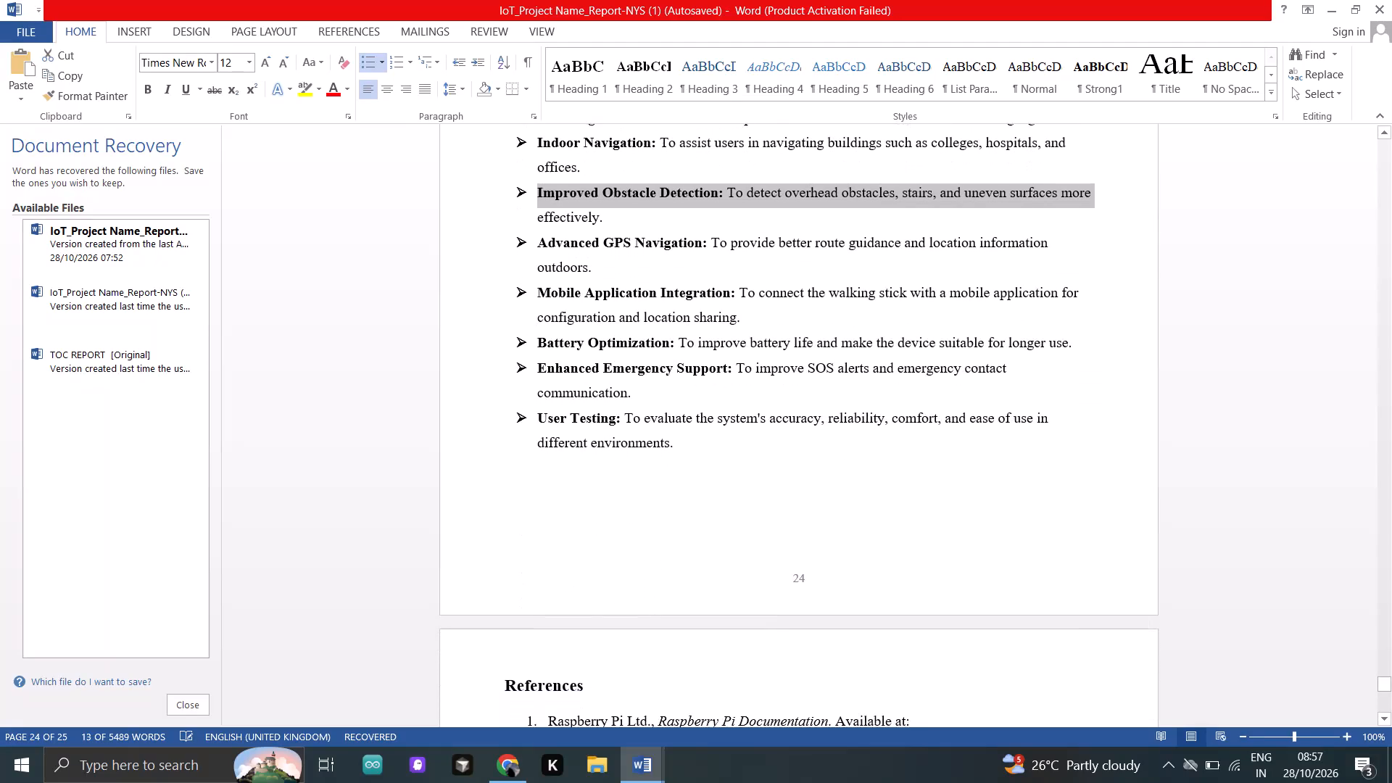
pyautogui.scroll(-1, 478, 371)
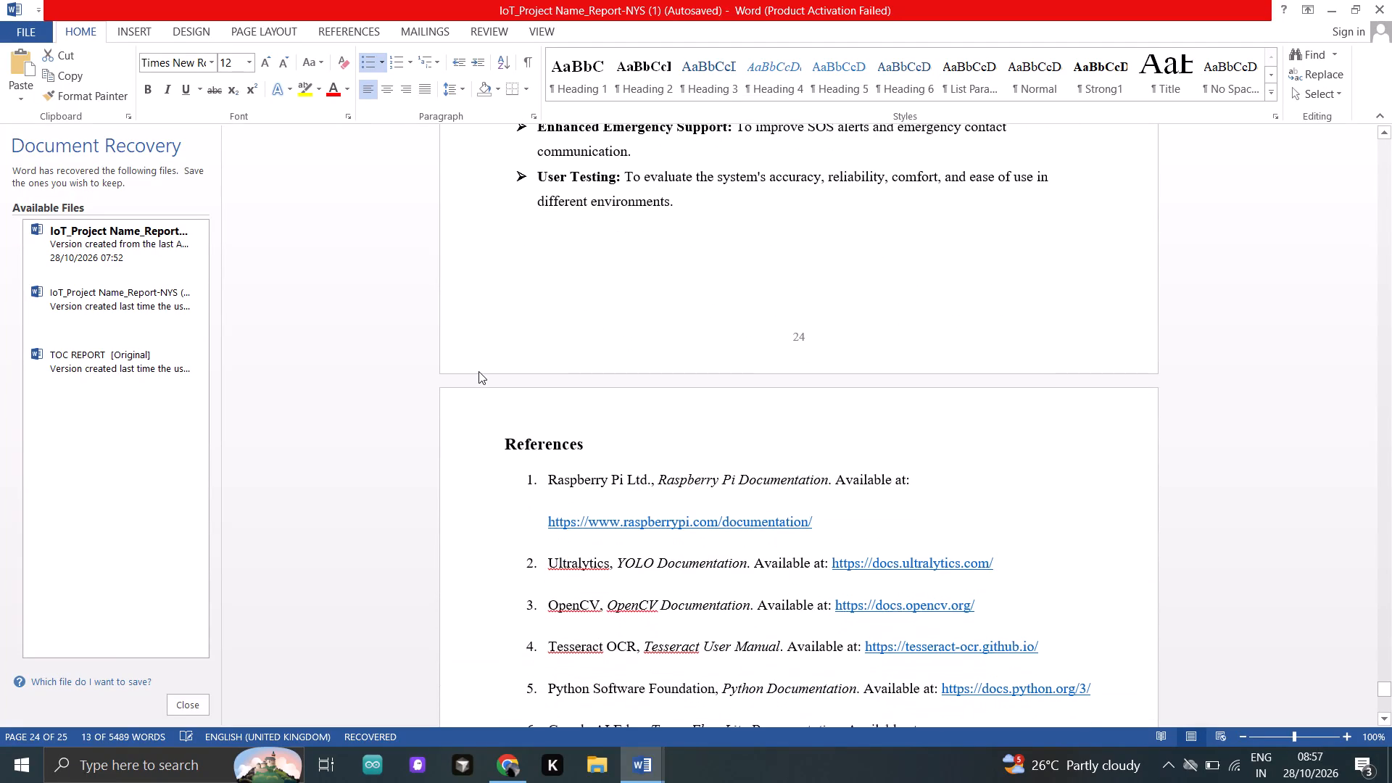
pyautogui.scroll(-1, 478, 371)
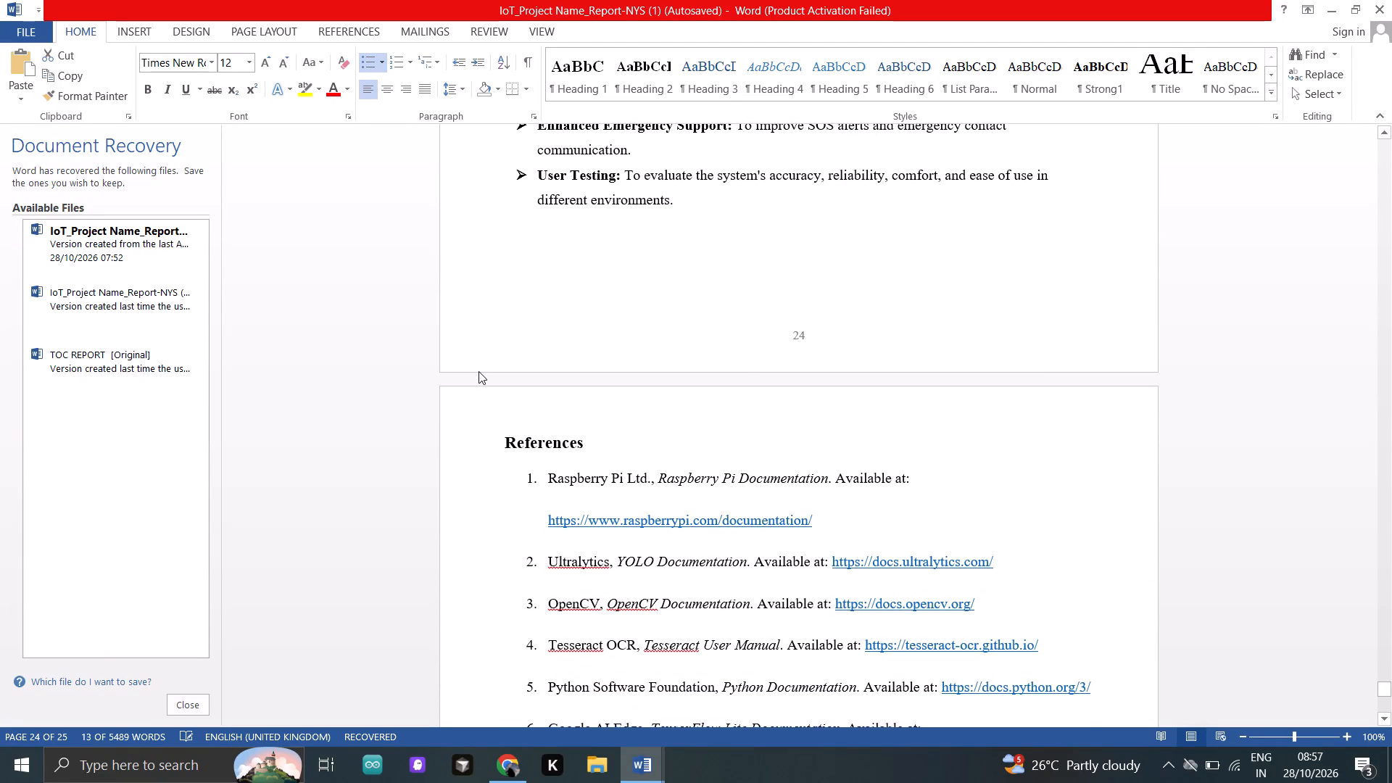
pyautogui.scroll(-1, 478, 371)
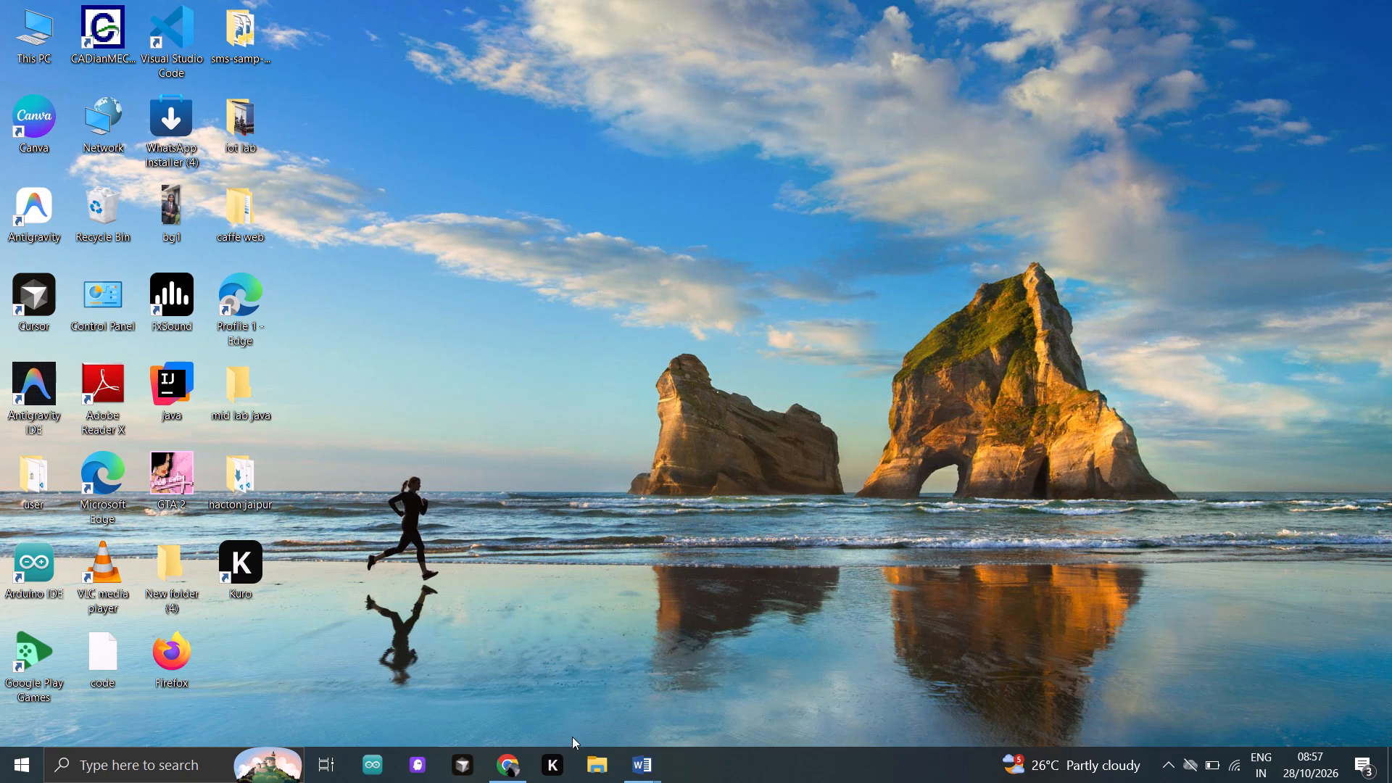
# Launch the Kuro app.
pyautogui.click(553, 760)
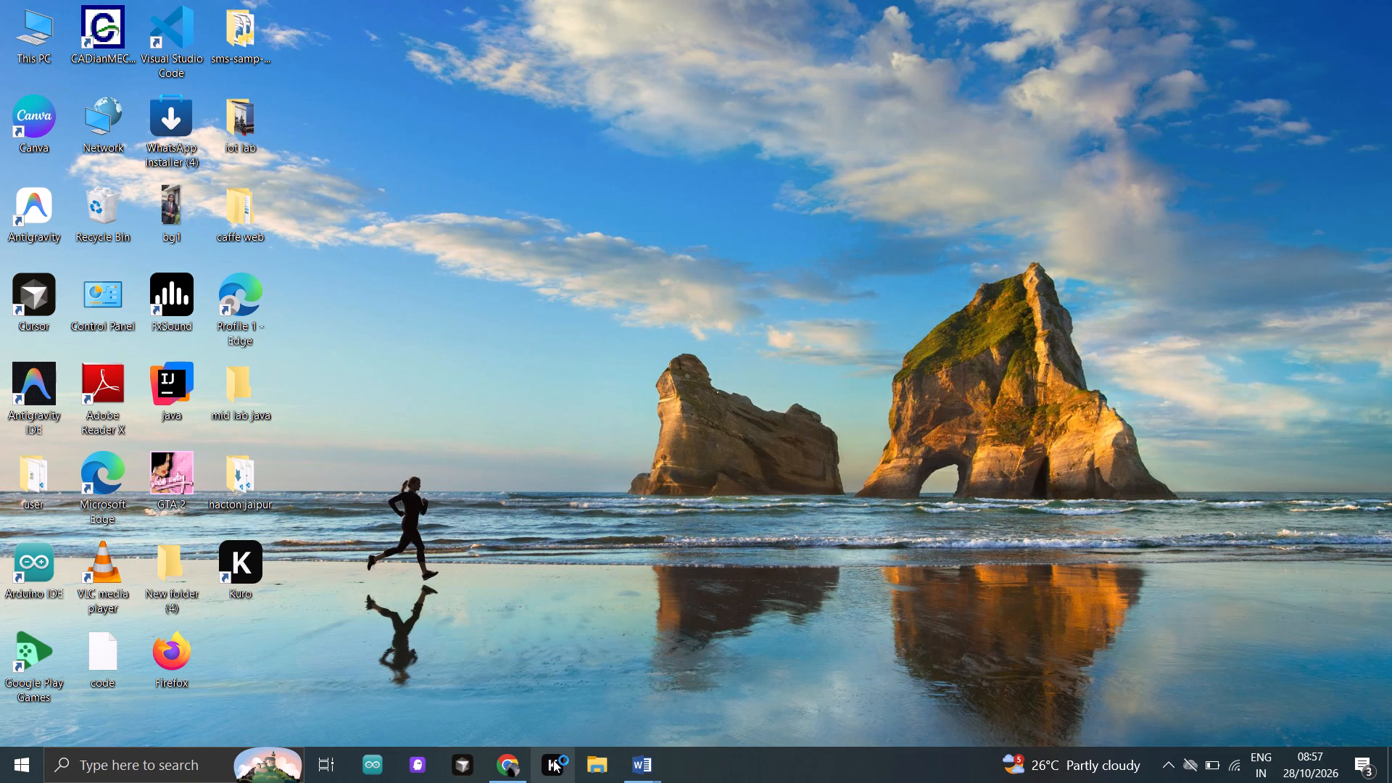